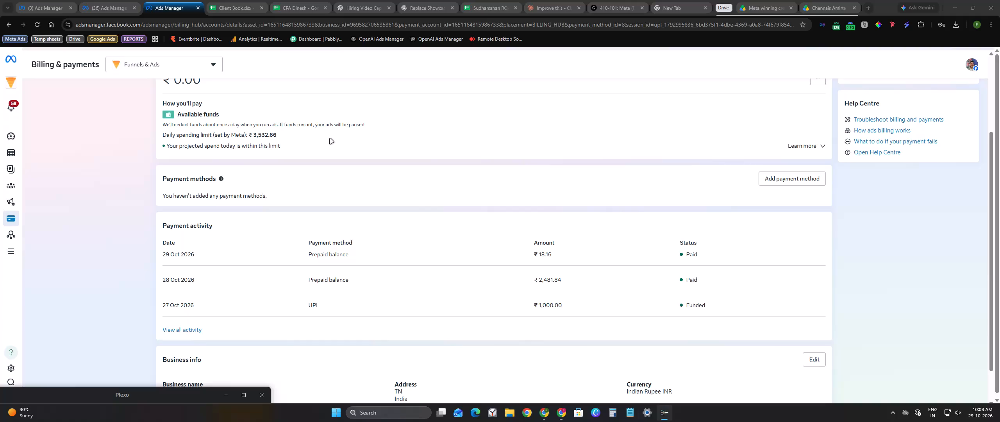
Switch from the Vel Arts Studio billing page to the open Dinesh spreadsheet in Google Sheets.
{"action": "scroll", "coordinate": [89, 211], "scroll_direction": "up", "scroll_amount": 5}
{"action": "scroll", "coordinate": [287, 197], "scroll_direction": "up", "scroll_amount": 3}
{"action": "left_click", "coordinate": [320, 195]}
{"action": "scroll", "coordinate": [322, 195], "scroll_direction": "up", "scroll_amount": 5}
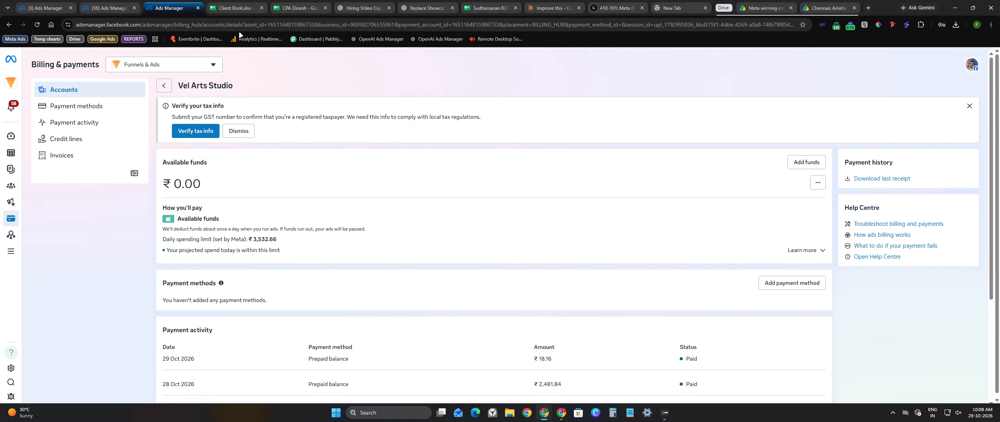
{"action": "left_click", "coordinate": [314, 2]}
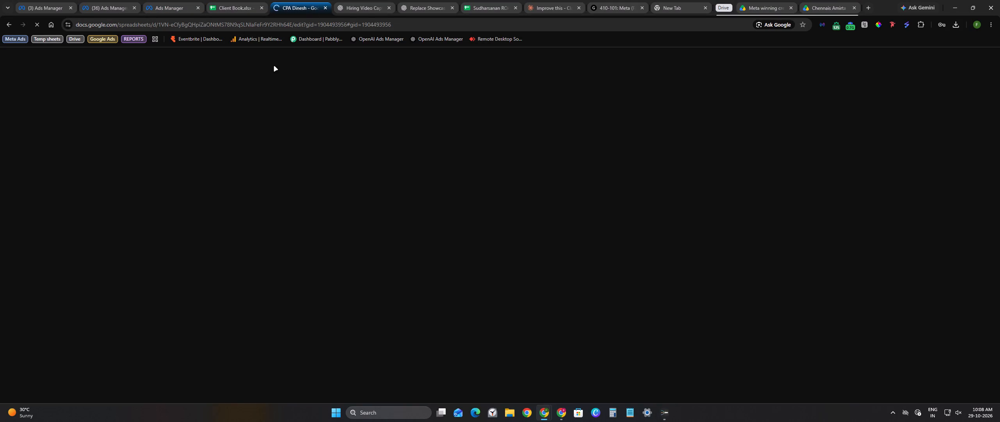
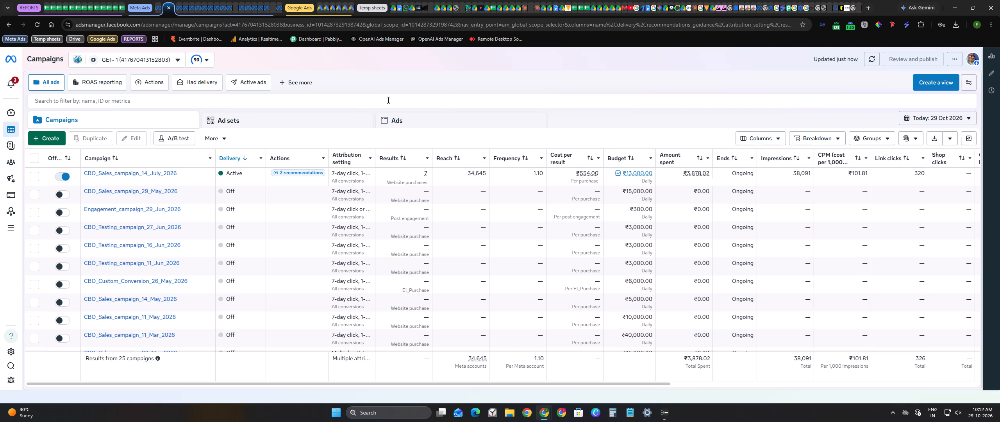
Set the GEI - 1 ad account's campaign date range to Yesterday in Ads Manager.
{"action": "key", "text": "alt+Tab"}
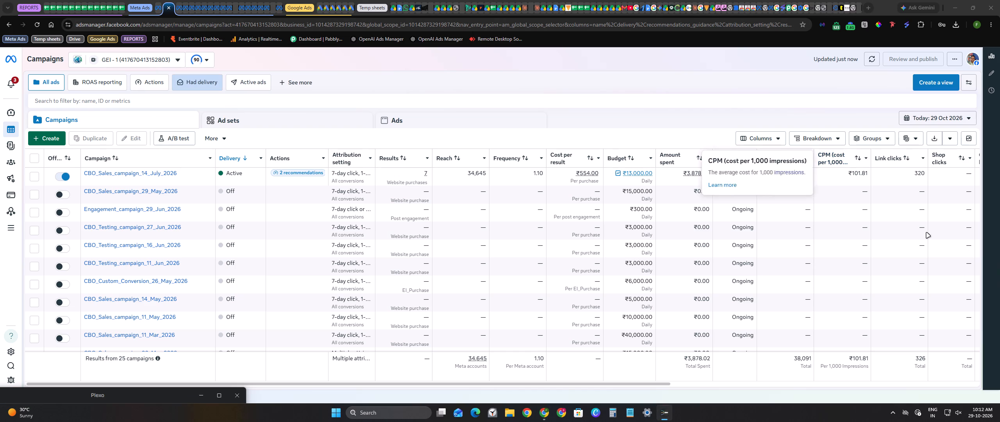
{"action": "left_click", "coordinate": [918, 116]}
{"action": "left_click", "coordinate": [740, 163]}
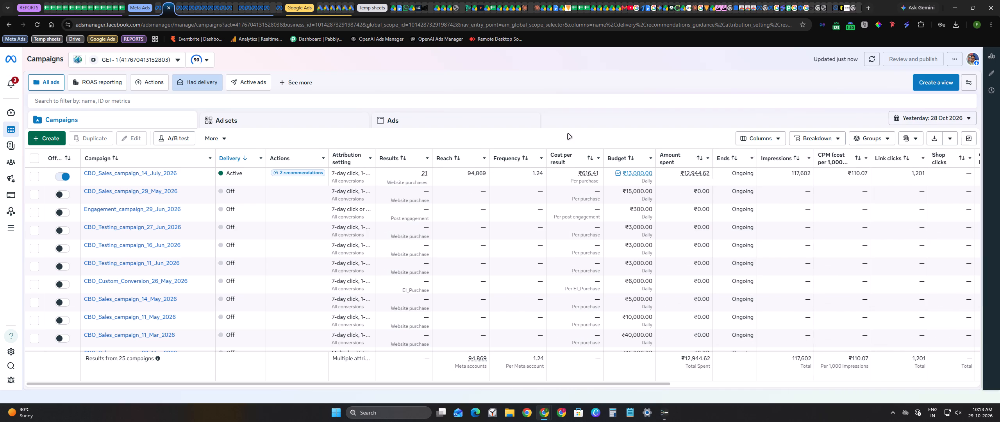
Switch to the CPA Dinesh dashboard and enter 12994 as GlobalExim's GEI 1 Meta spend for yesterday, 2026-10-28.
{"action": "key", "text": "alt+Tab"}
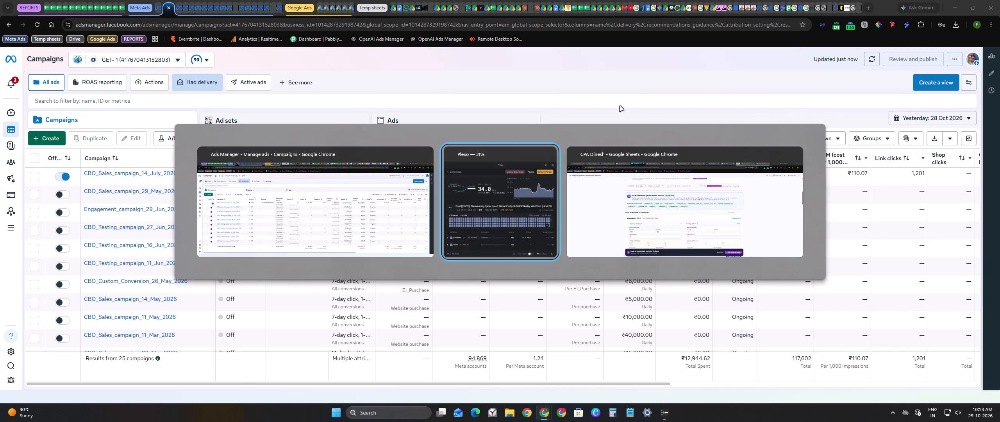
{"action": "key", "text": "alt+Tab"}
{"action": "key", "text": "alt+Tab"}
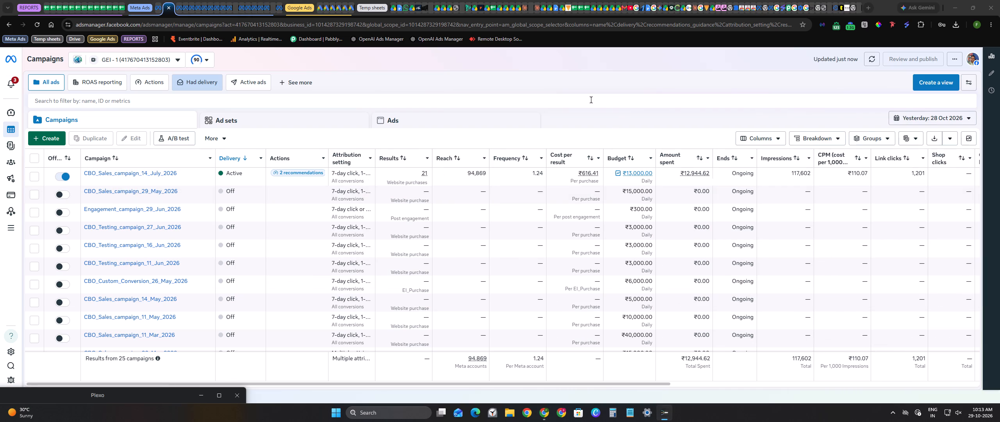
{"action": "key", "text": "alt+Tab"}
{"action": "key", "text": "alt+Tab"}
{"action": "key", "text": "alt+Tab"}
{"action": "key", "text": "alt+Tab"}
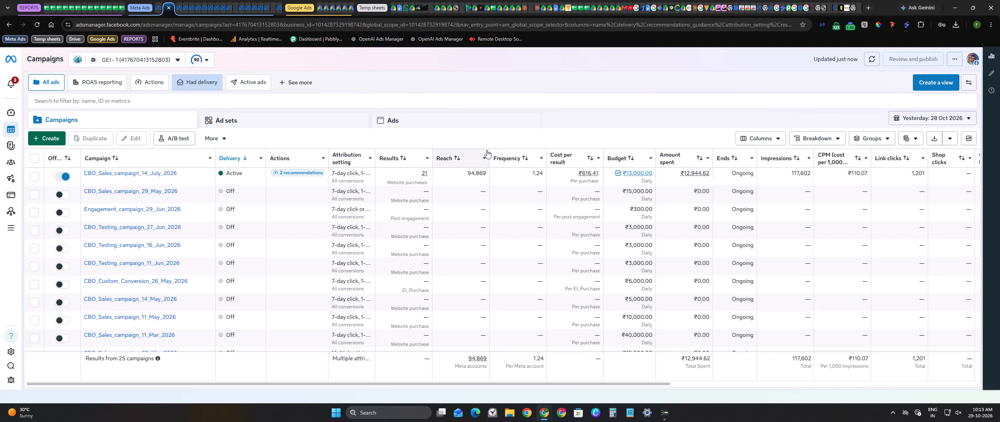
{"action": "key", "text": "alt+Tab"}
{"action": "scroll", "coordinate": [384, 268], "scroll_direction": "down", "scroll_amount": 2}
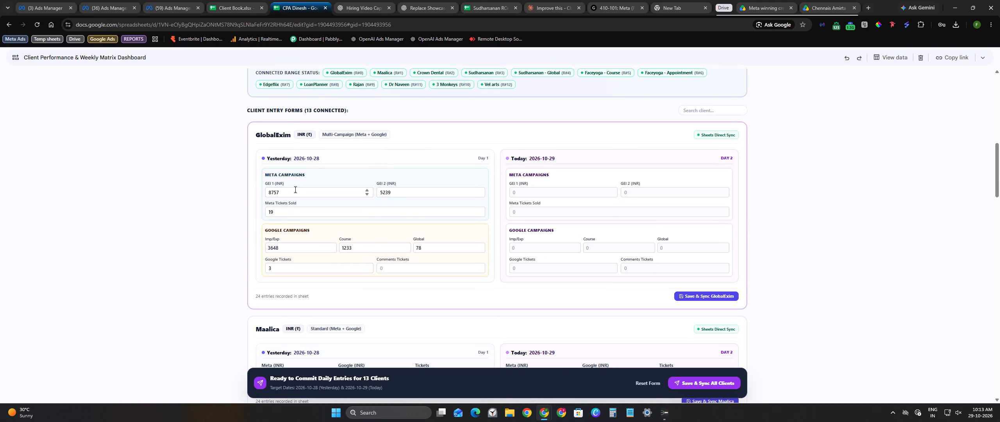
{"action": "left_click_drag", "start_coordinate": [295, 190], "coordinate": [215, 191]}
{"action": "key", "text": "alt+1"}
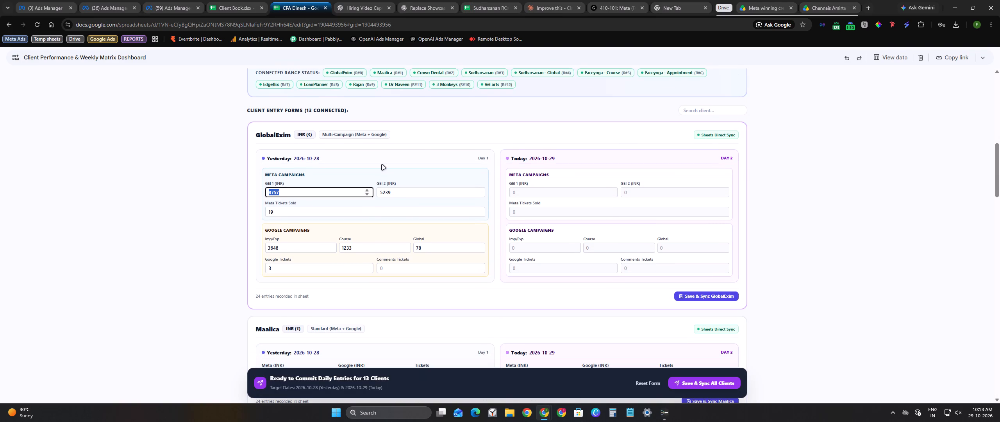
{"action": "type", "text": "2994"}
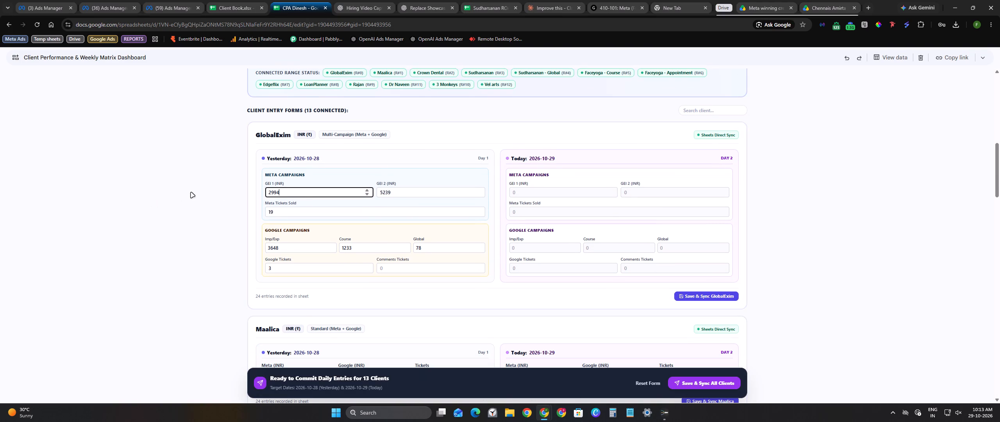
{"action": "left_click", "coordinate": [268, 194]}
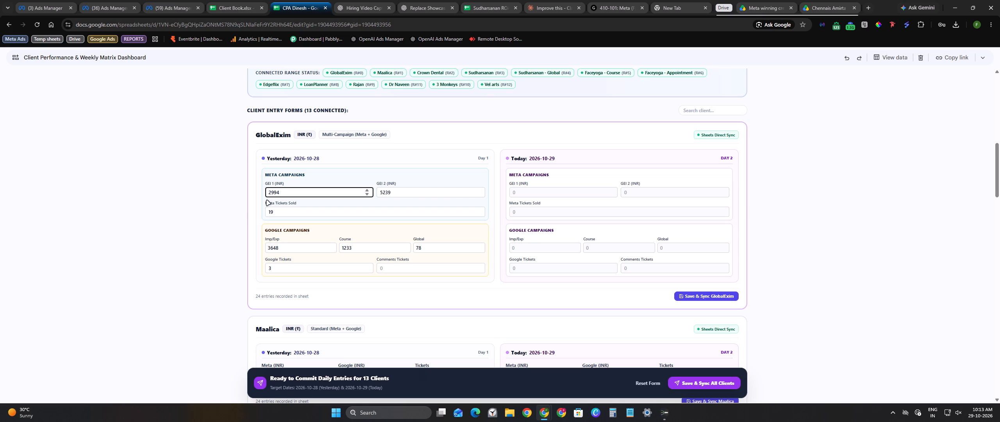
{"action": "key", "text": "1"}
Recheck the GEI - 1 account's spend in Ads Manager and correct GlobalExim's yesterday GEI 1 entry to 12944.
{"action": "left_click", "coordinate": [555, 192]}
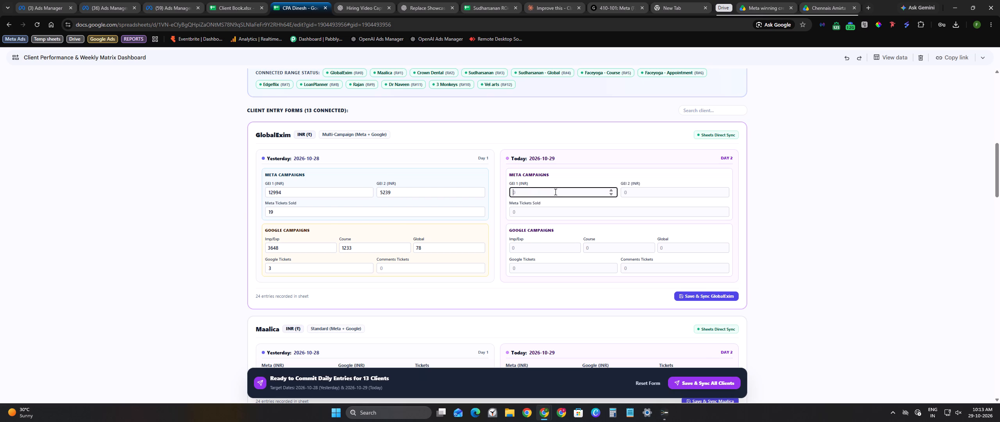
{"action": "key", "text": "alt+Tab"}
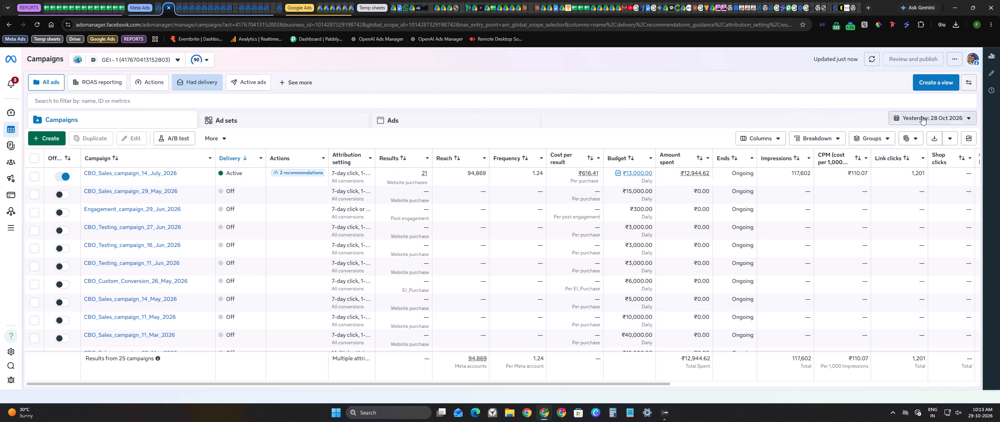
{"action": "key", "text": "alt+Tab"}
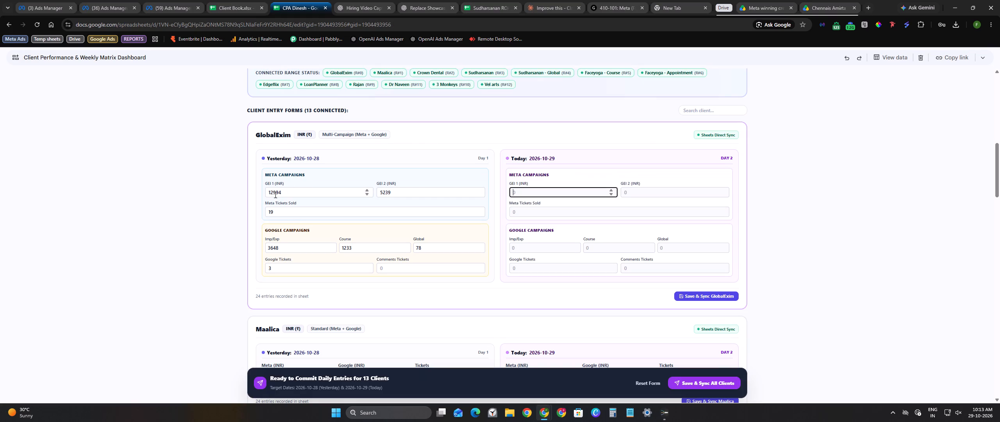
{"action": "left_click", "coordinate": [279, 194]}
{"action": "key", "text": "BackSpace"}
{"action": "key", "text": "4"}
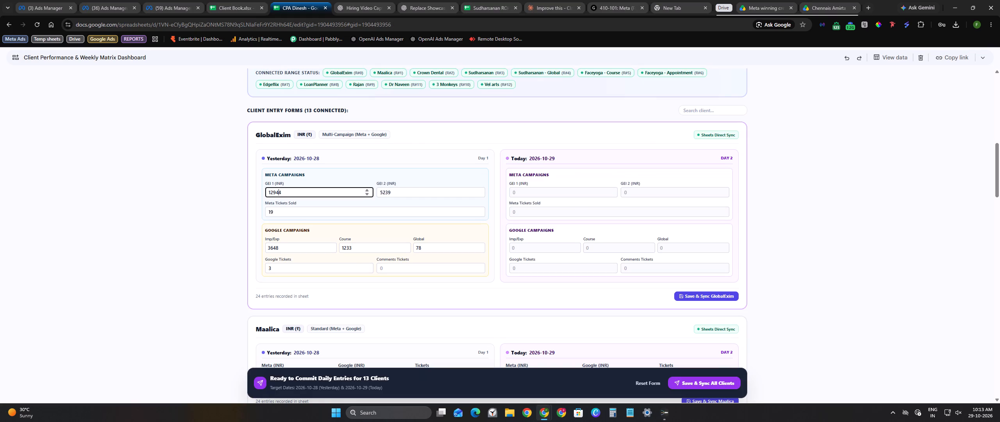
Return to Ads Manager and set the GEI - 1 account's campaign date range to Today.
{"action": "left_click", "coordinate": [578, 197]}
{"action": "key", "text": "alt+Tab"}
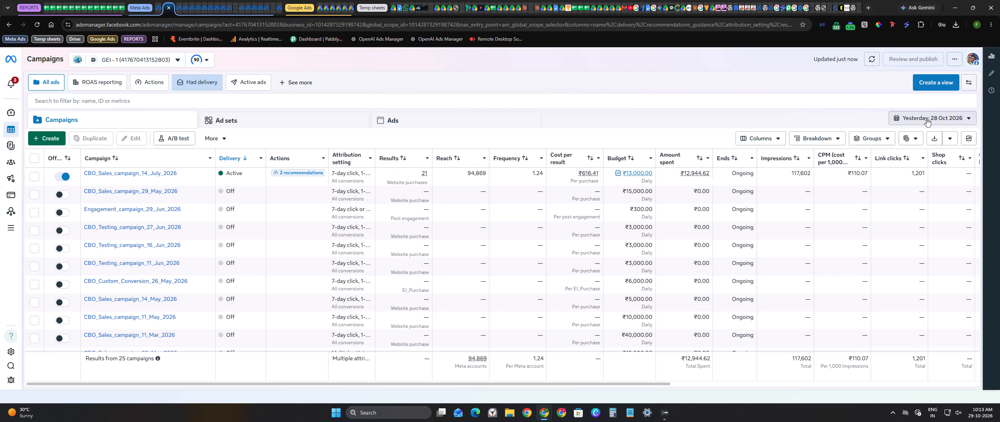
{"action": "left_click", "coordinate": [927, 118]}
{"action": "left_click", "coordinate": [736, 150]}
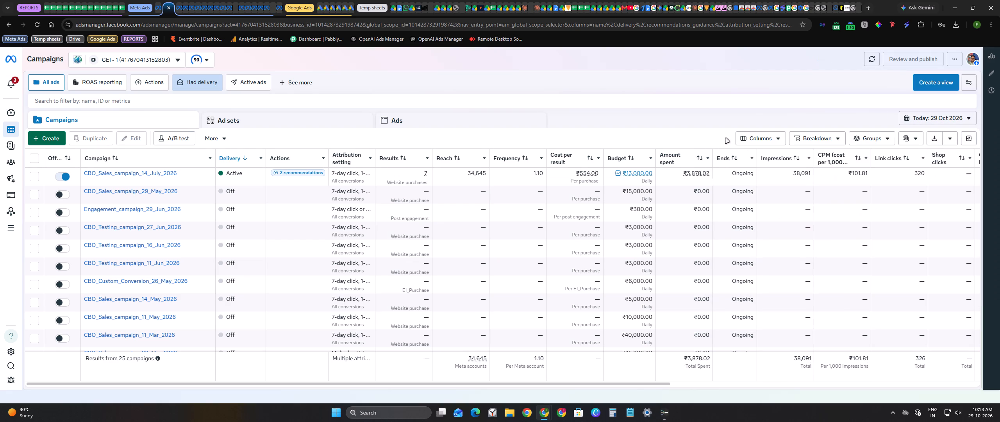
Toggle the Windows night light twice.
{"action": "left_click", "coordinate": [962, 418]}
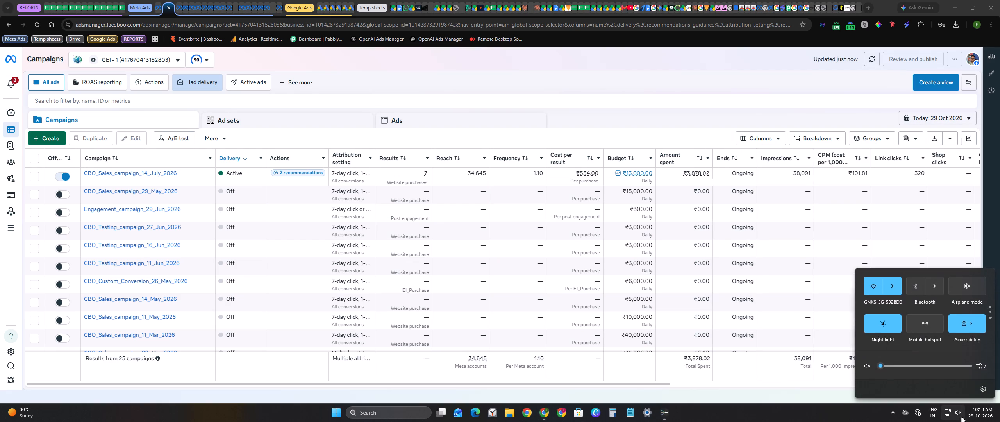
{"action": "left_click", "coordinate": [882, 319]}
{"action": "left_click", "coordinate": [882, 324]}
Enter 3878 as GlobalExim's GEI 1 Meta spend for today, 2026-10-29, in the dashboard.
{"action": "key", "text": "alt+Tab"}
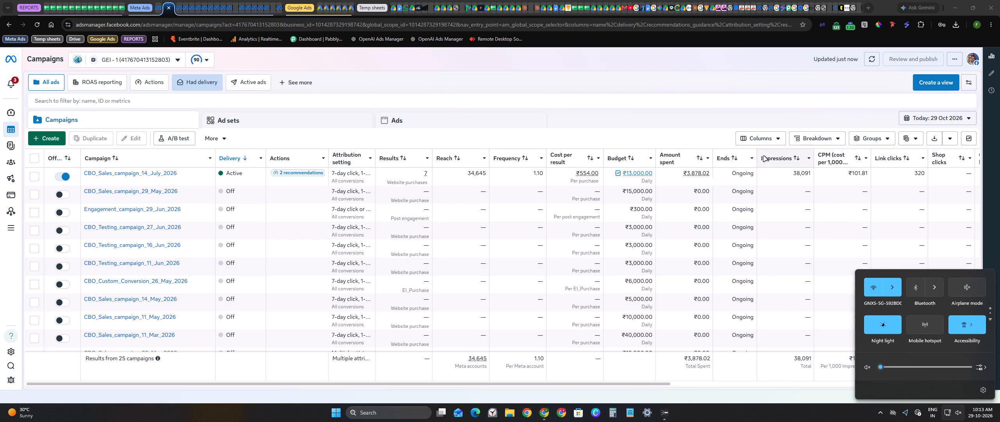
{"action": "key", "text": "alt+Tab"}
{"action": "type", "text": "3878"}
Replace GlobalExim's yesterday GEI 2 Meta spend with 7937, using the GEI - 2 account's Yesterday date range in Ads Manager.
{"action": "left_click_drag", "start_coordinate": [397, 193], "coordinate": [344, 188]}
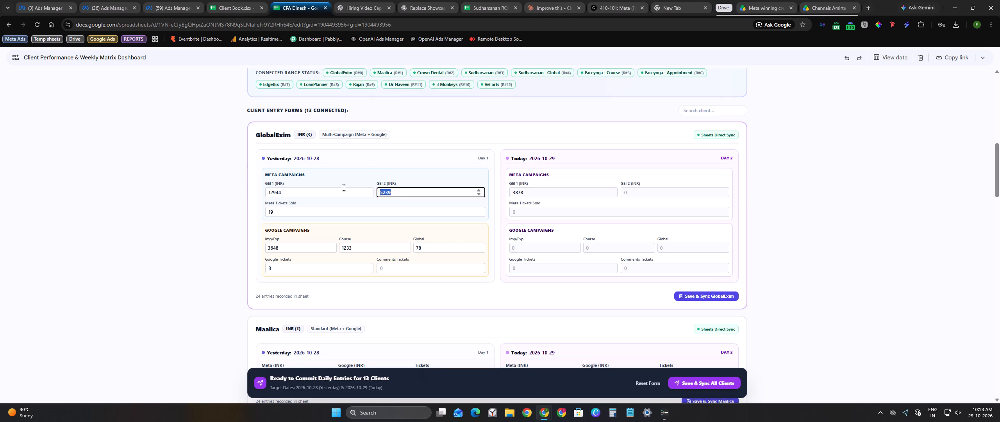
{"action": "left_click_drag", "start_coordinate": [344, 188], "coordinate": [343, 187]}
{"action": "key", "text": "alt+Tab"}
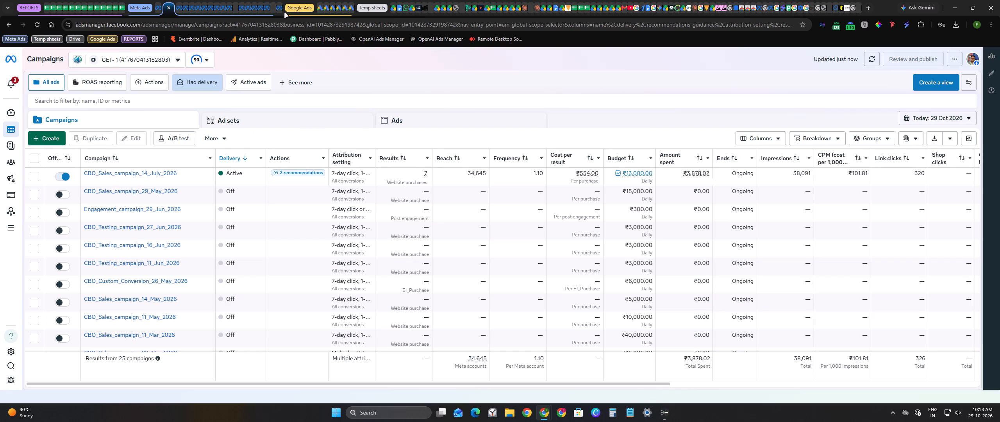
{"action": "left_click", "coordinate": [157, 59]}
{"action": "left_click", "coordinate": [210, 180]}
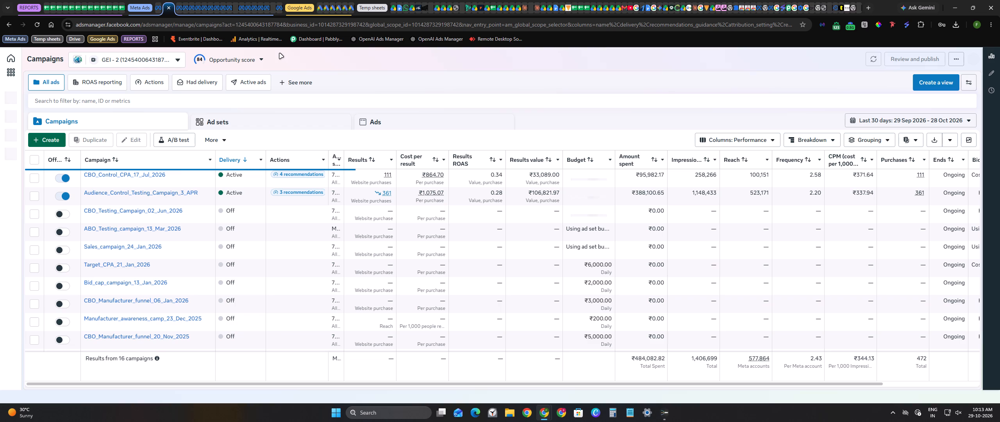
{"action": "left_click", "coordinate": [928, 123]}
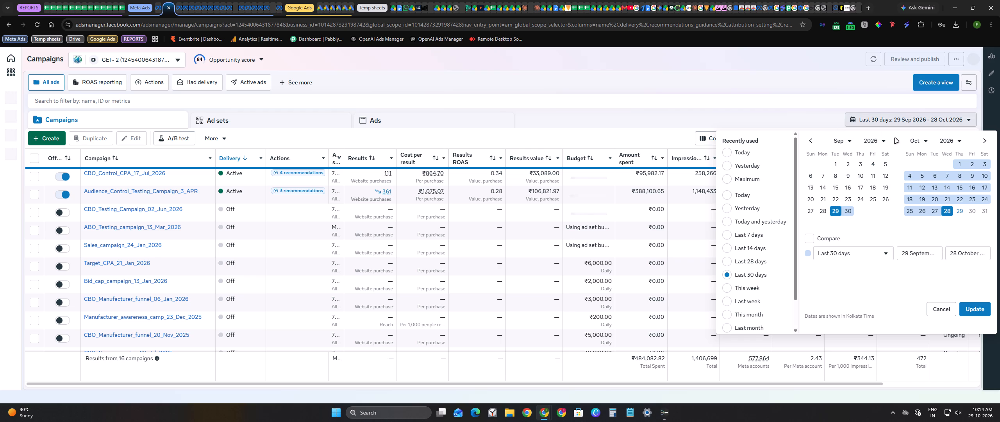
{"action": "left_click", "coordinate": [758, 167]}
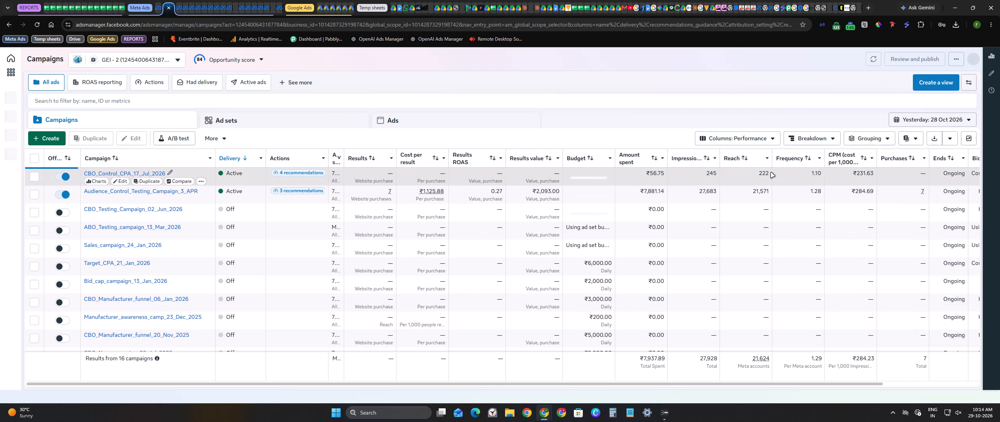
{"action": "key", "text": "alt+Tab"}
{"action": "type", "text": "7937"}
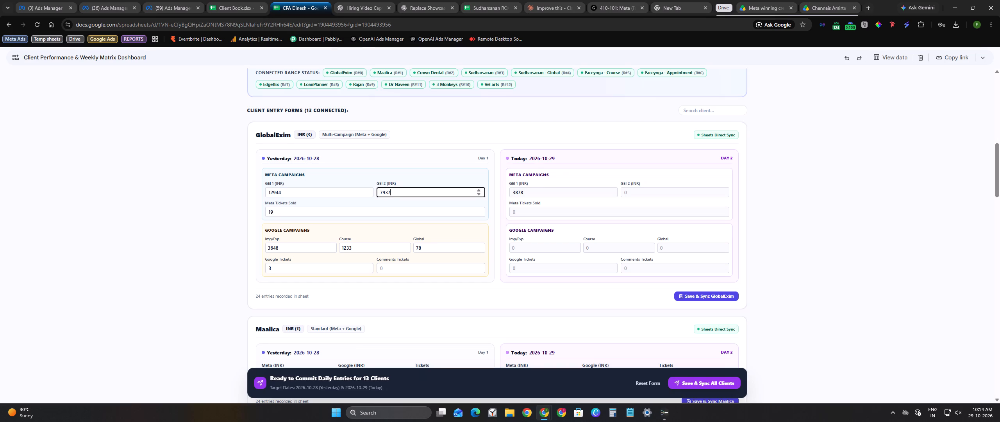
Enter 1997 as GlobalExim's GEI 2 Meta spend for today, using the GEI - 2 account's Today date range.
{"action": "left_click", "coordinate": [649, 194]}
{"action": "key", "text": "alt+Tab"}
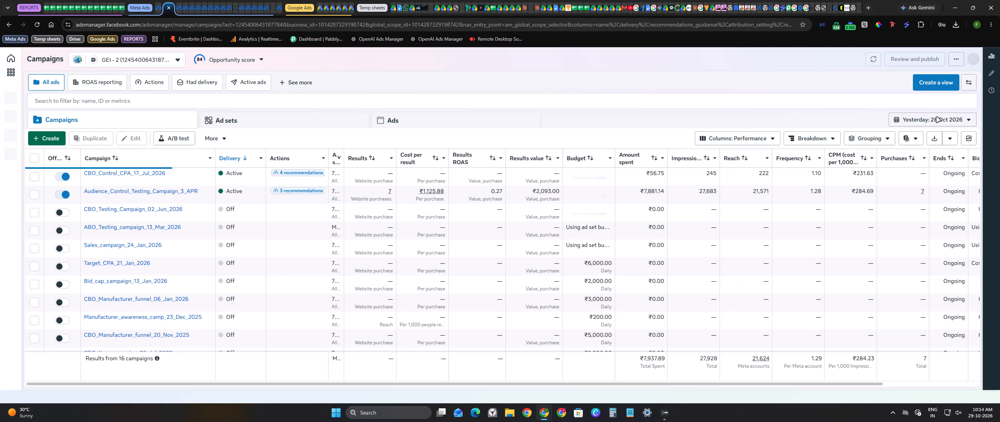
{"action": "left_click", "coordinate": [928, 124]}
{"action": "left_click", "coordinate": [741, 154]}
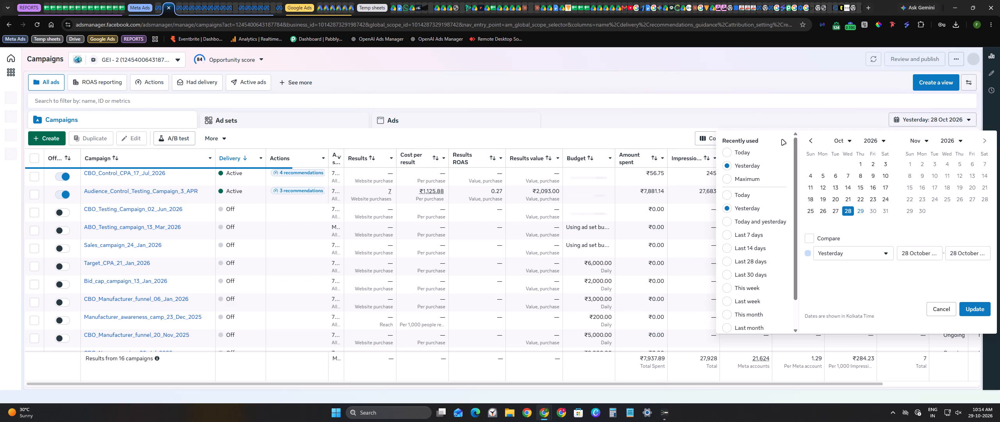
{"action": "key", "text": "alt+Tab"}
{"action": "type", "text": "1997"}
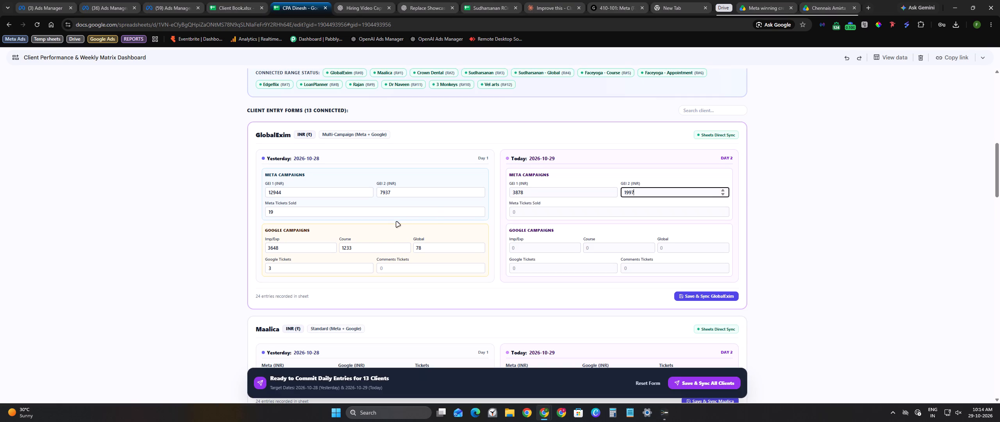
Select GlobalExim's yesterday Imp/Exp Google value for replacement and open the Import Export account's campaign overview in Google Ads.
{"action": "left_click_drag", "start_coordinate": [314, 249], "coordinate": [198, 202]}
{"action": "key", "text": "alt+Tab"}
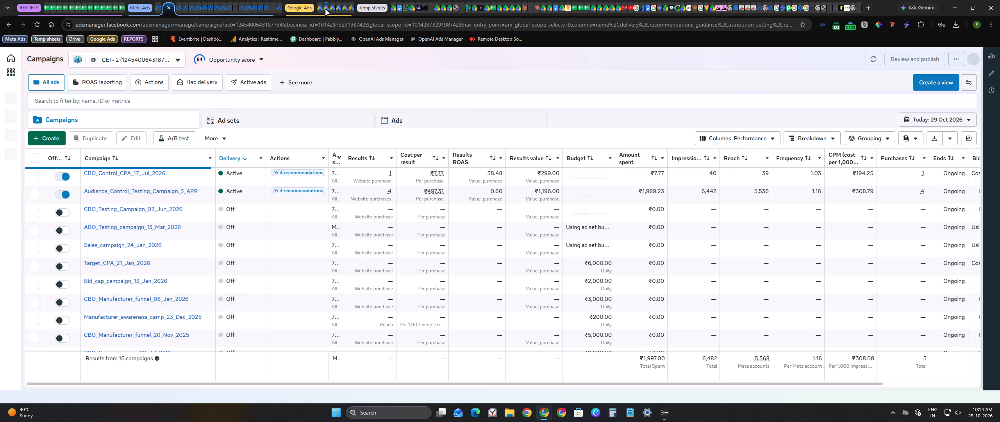
{"action": "left_click", "coordinate": [326, 10]}
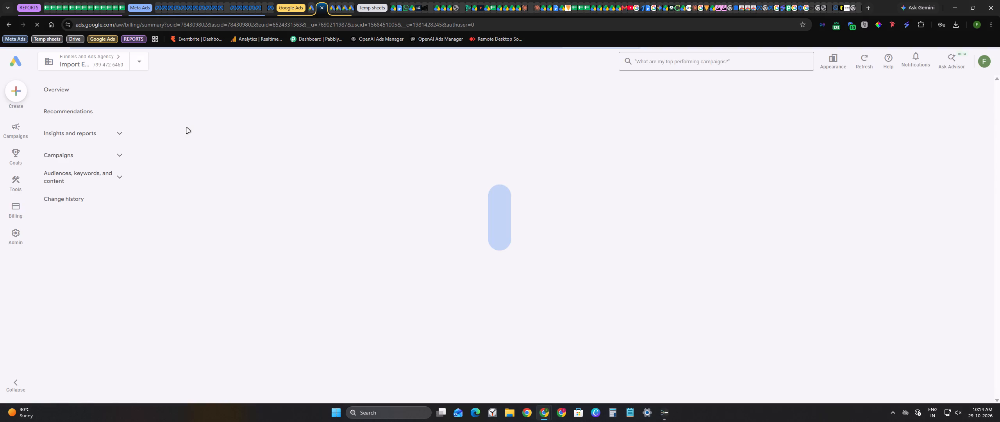
{"action": "left_click", "coordinate": [19, 129]}
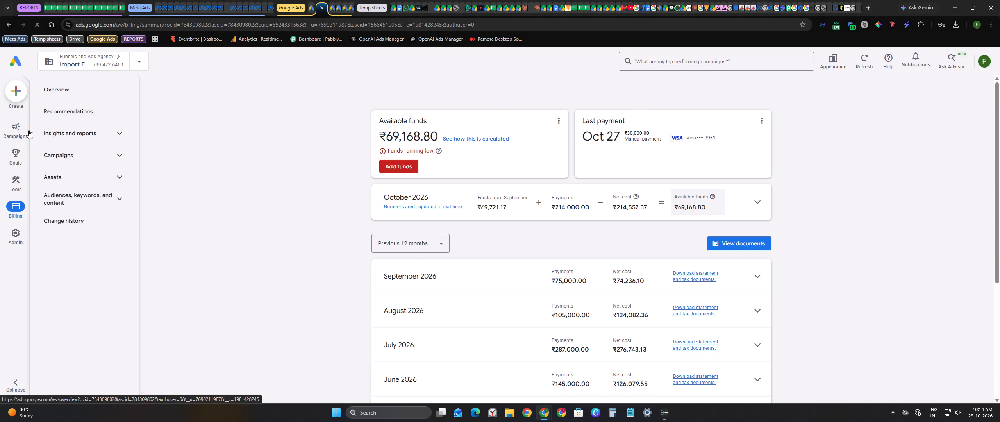
{"action": "left_click", "coordinate": [20, 132]}
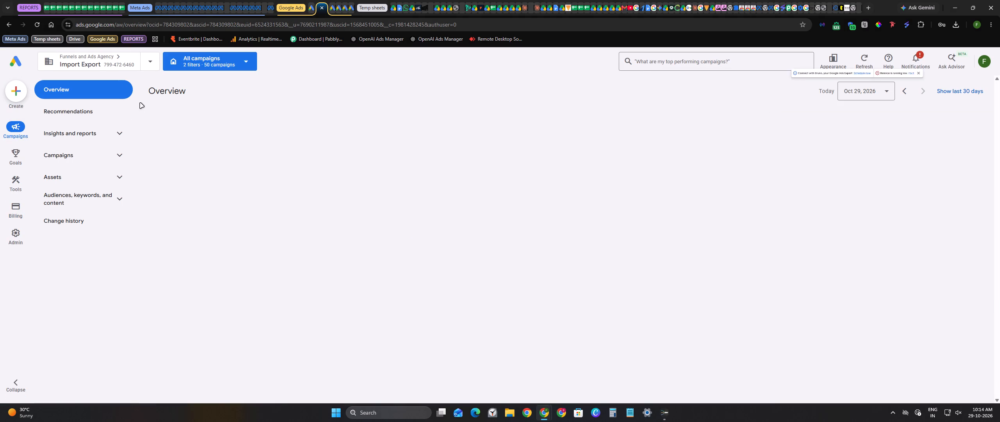
Bring up the Plexo window, move it fully into view and check the running download's progress.
{"action": "left_click", "coordinate": [659, 415], "text": "alt"}
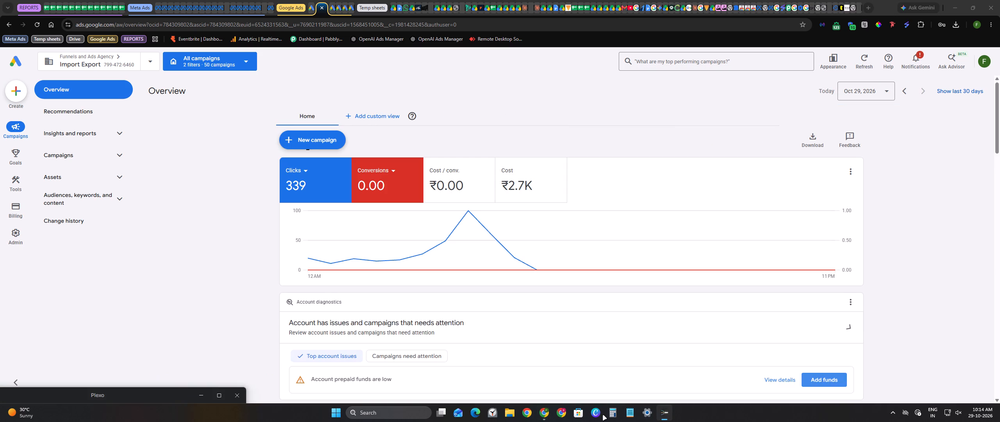
{"action": "left_click_drag", "start_coordinate": [121, 396], "coordinate": [231, 193]}
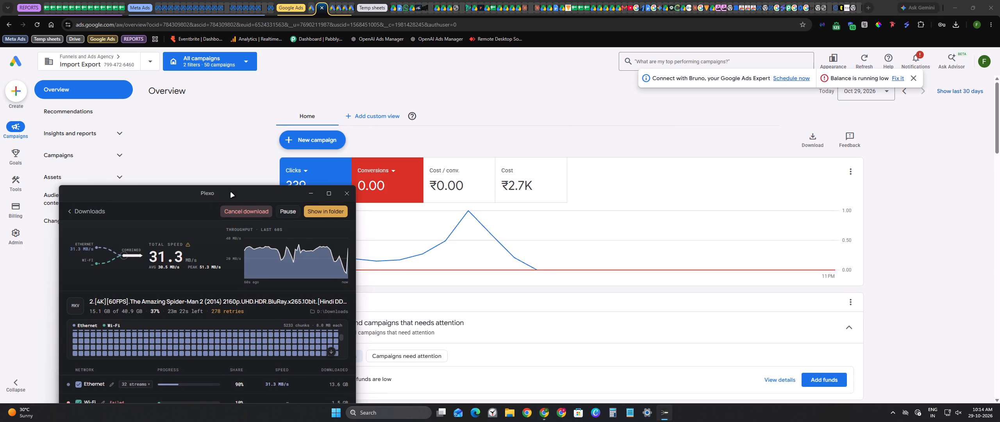
{"action": "left_click_drag", "start_coordinate": [231, 193], "coordinate": [212, 188]}
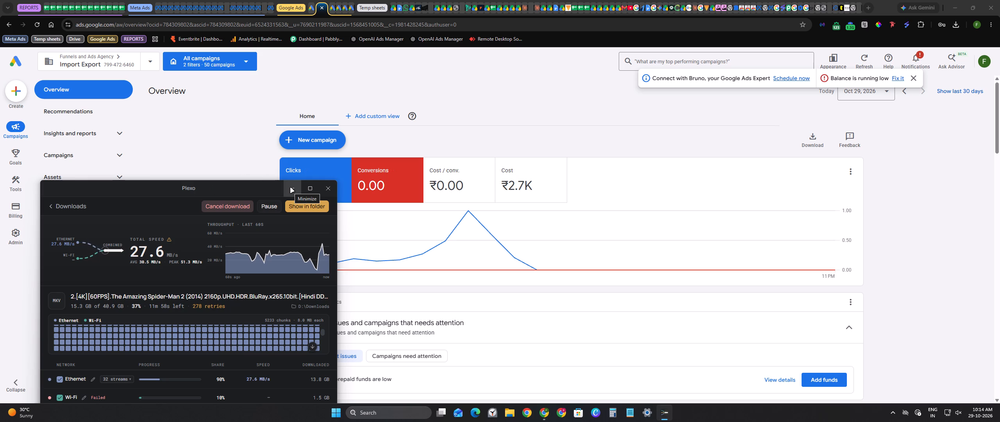
{"action": "left_click_drag", "start_coordinate": [271, 191], "coordinate": [263, 195]}
{"action": "scroll", "coordinate": [273, 347], "scroll_direction": "down", "scroll_amount": 4}
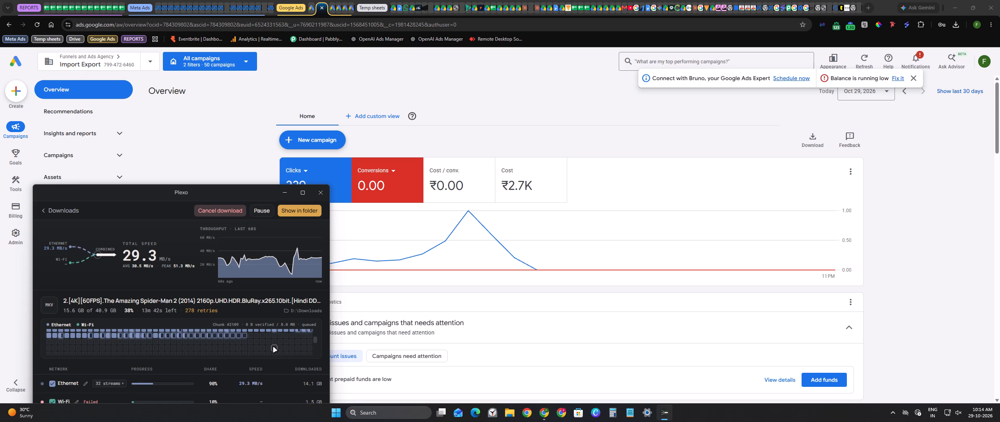
Examine the chunk map of the running download in Plexo from its beginning to its end.
{"action": "scroll", "coordinate": [273, 347], "scroll_direction": "down", "scroll_amount": 1}
{"action": "scroll", "coordinate": [273, 347], "scroll_direction": "up", "scroll_amount": 1}
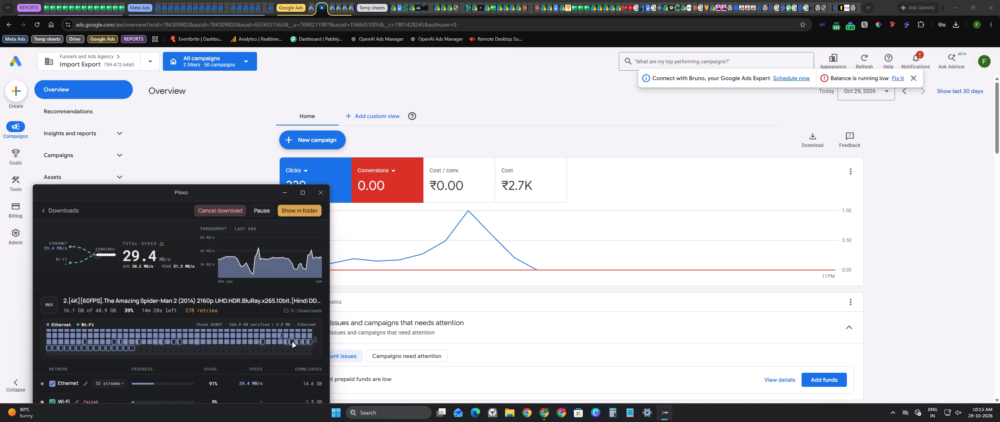
{"action": "scroll", "coordinate": [293, 343], "scroll_direction": "down", "scroll_amount": 2}
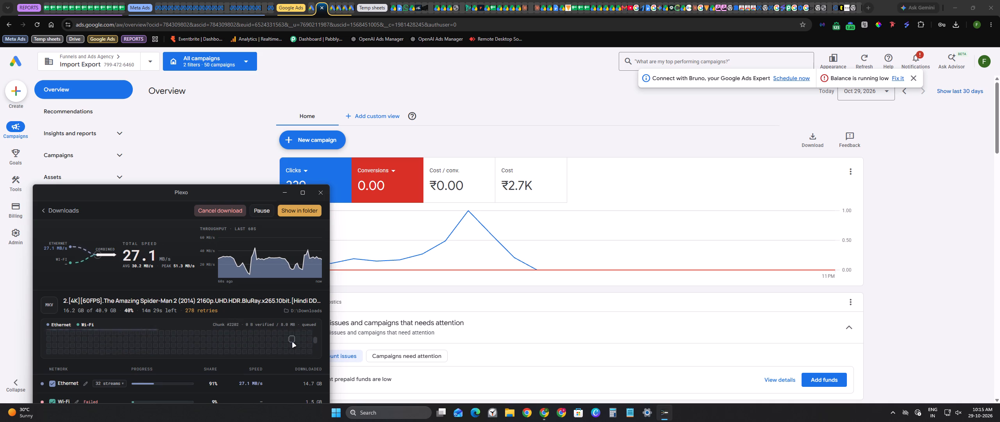
{"action": "scroll", "coordinate": [293, 343], "scroll_direction": "up", "scroll_amount": 6}
{"action": "scroll", "coordinate": [293, 343], "scroll_direction": "down", "scroll_amount": 5}
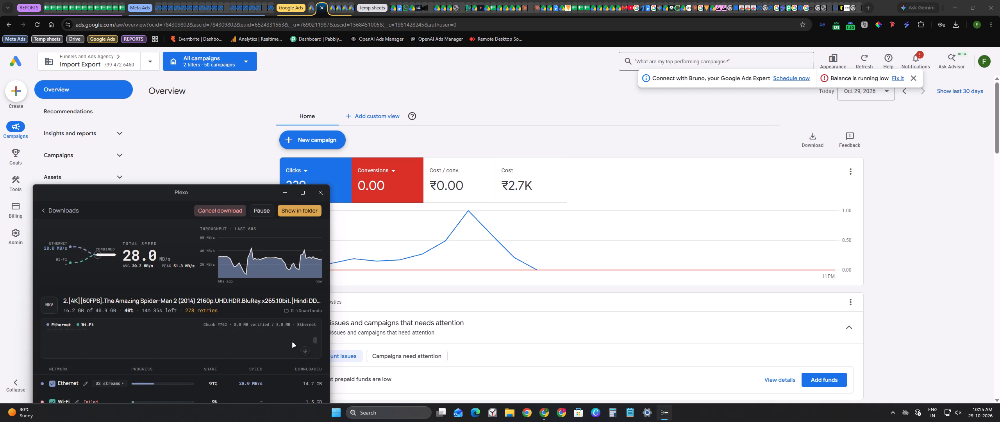
{"action": "scroll", "coordinate": [293, 343], "scroll_direction": "down", "scroll_amount": 4}
{"action": "scroll", "coordinate": [293, 343], "scroll_direction": "up", "scroll_amount": 4}
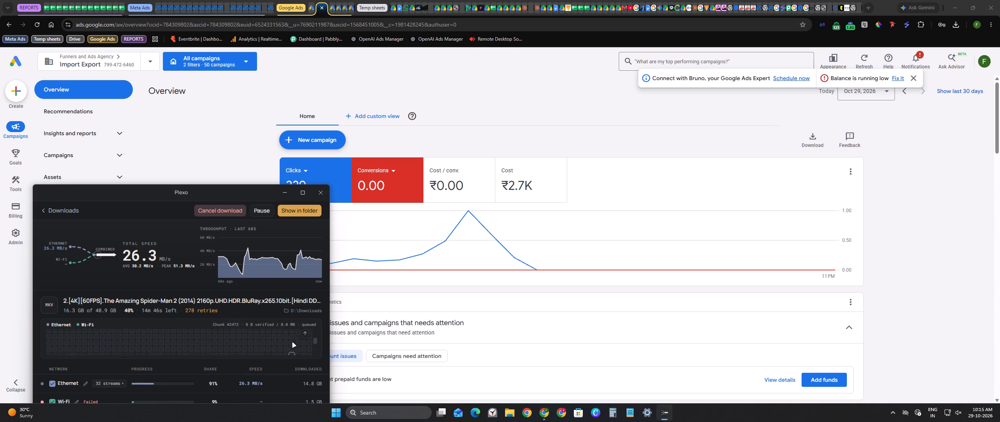
{"action": "scroll", "coordinate": [293, 343], "scroll_direction": "up", "scroll_amount": 1}
{"action": "left_click", "coordinate": [305, 354]}
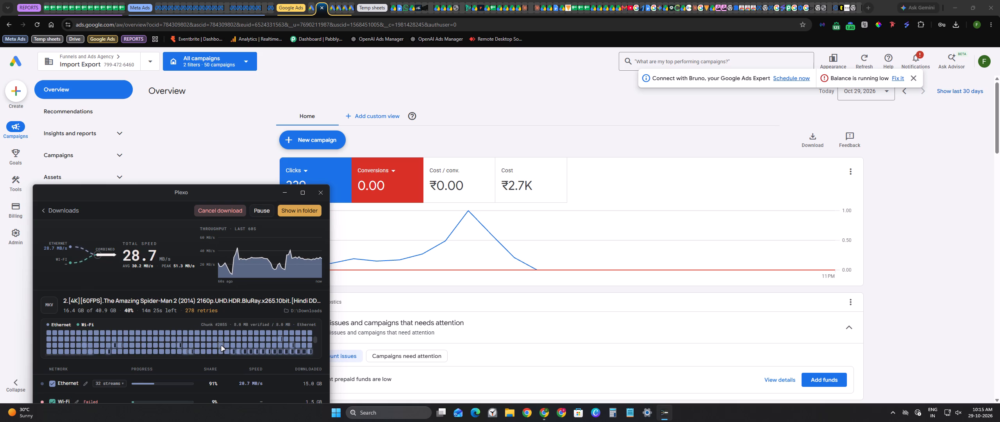
{"action": "scroll", "coordinate": [221, 346], "scroll_direction": "down", "scroll_amount": 1}
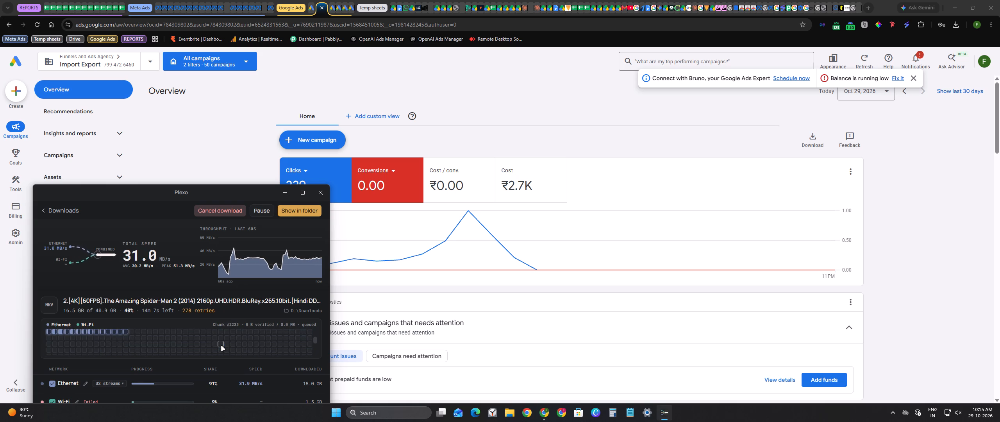
{"action": "scroll", "coordinate": [221, 346], "scroll_direction": "up", "scroll_amount": 3}
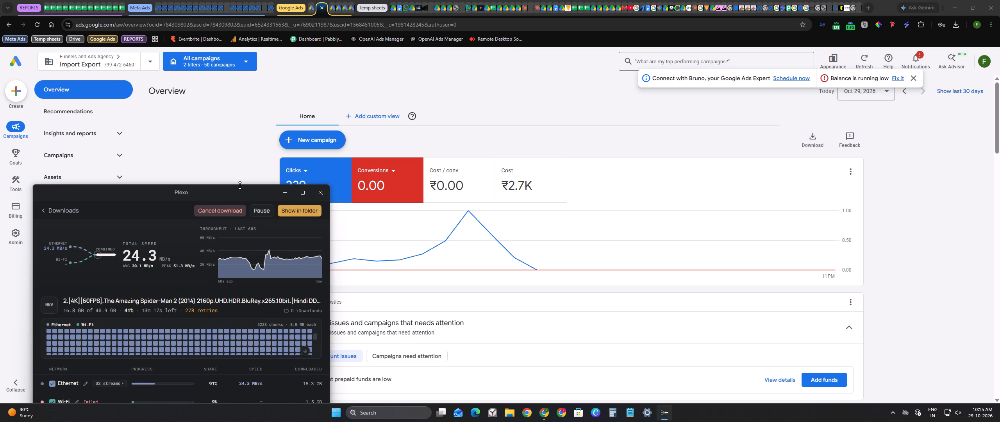
Move the Plexo window down out of the way and return to the Import Export overview in Google Ads.
{"action": "left_click_drag", "start_coordinate": [240, 185], "coordinate": [141, 306]}
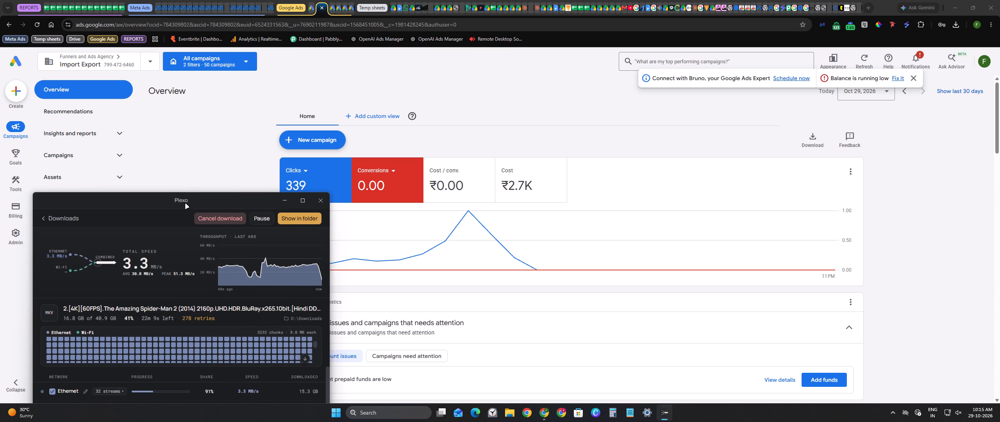
{"action": "left_click_drag", "start_coordinate": [186, 204], "coordinate": [179, 218]}
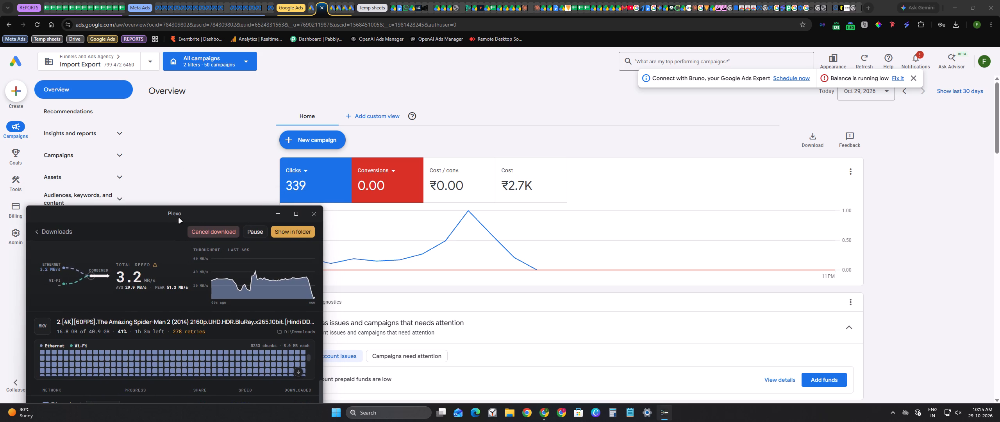
{"action": "left_click_drag", "start_coordinate": [179, 218], "coordinate": [139, 318]}
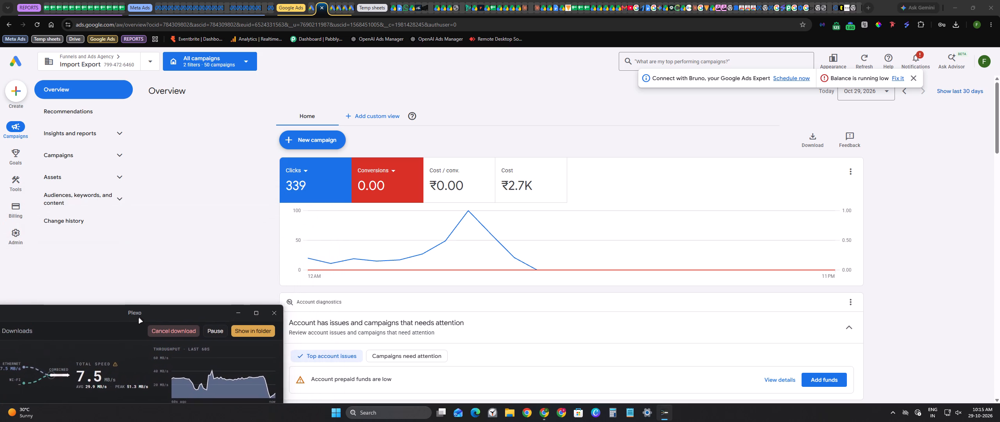
{"action": "left_click_drag", "start_coordinate": [139, 318], "coordinate": [118, 403]}
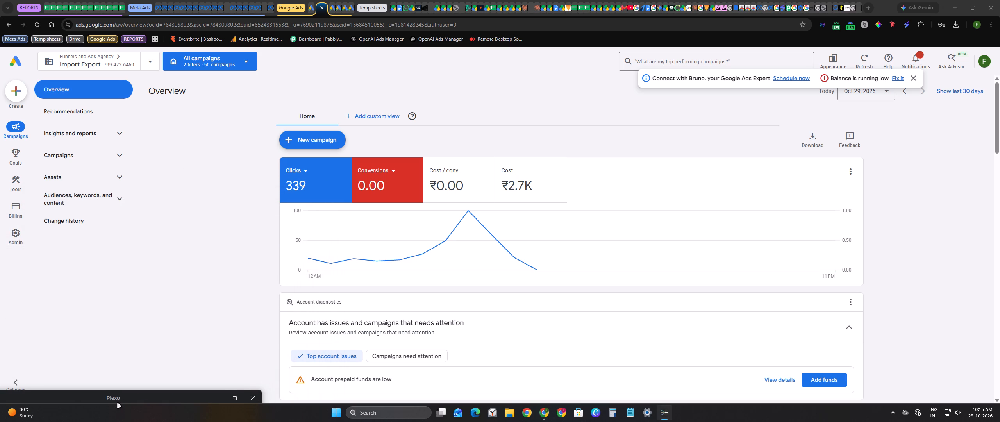
{"action": "left_click_drag", "start_coordinate": [118, 403], "coordinate": [118, 401]}
{"action": "left_click", "coordinate": [191, 290]}
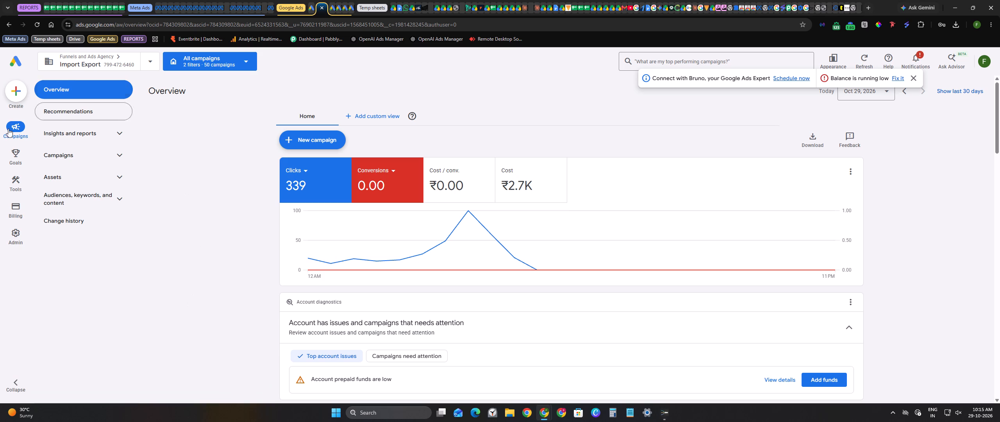
Dismiss the account notices and show the Import Export overview for yesterday, Oct 28, 2026.
{"action": "left_click", "coordinate": [915, 82]}
{"action": "left_click", "coordinate": [902, 89]}
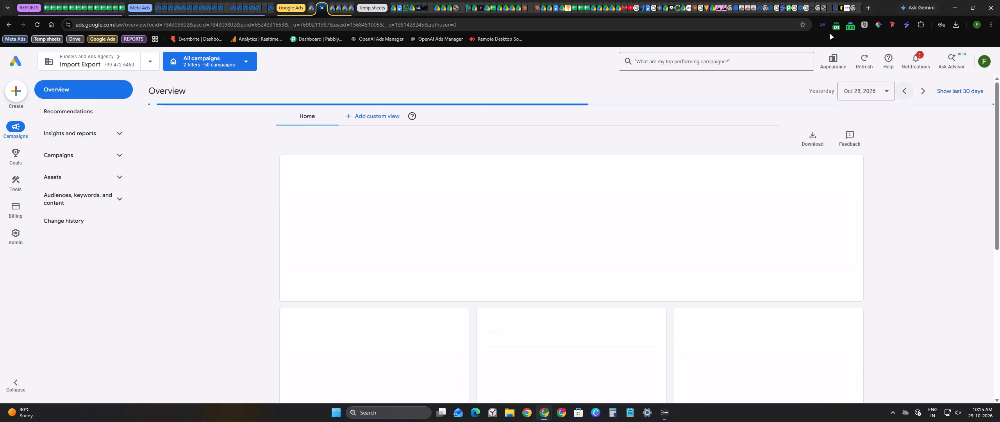
Suspend all inactive browser tabs with the Chrome RAM Optimizer extension.
{"action": "left_click", "coordinate": [833, 26]}
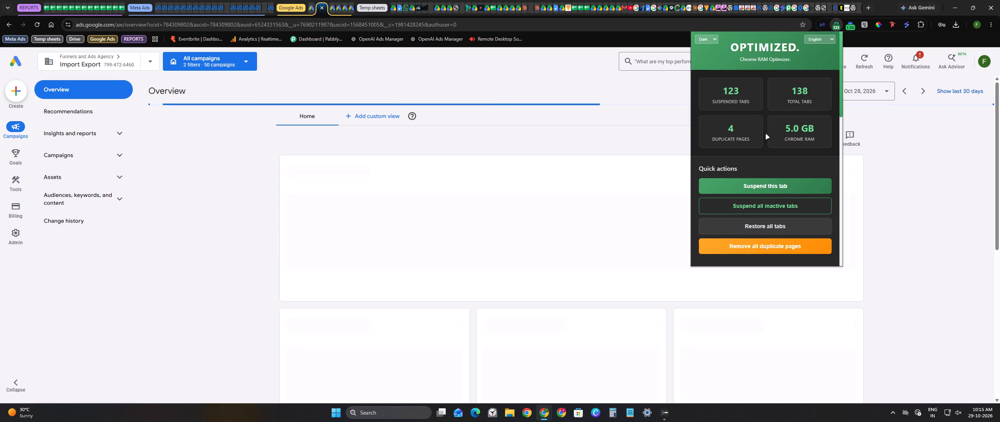
{"action": "left_click", "coordinate": [769, 201], "text": "alt"}
{"action": "left_click", "coordinate": [893, 189]}
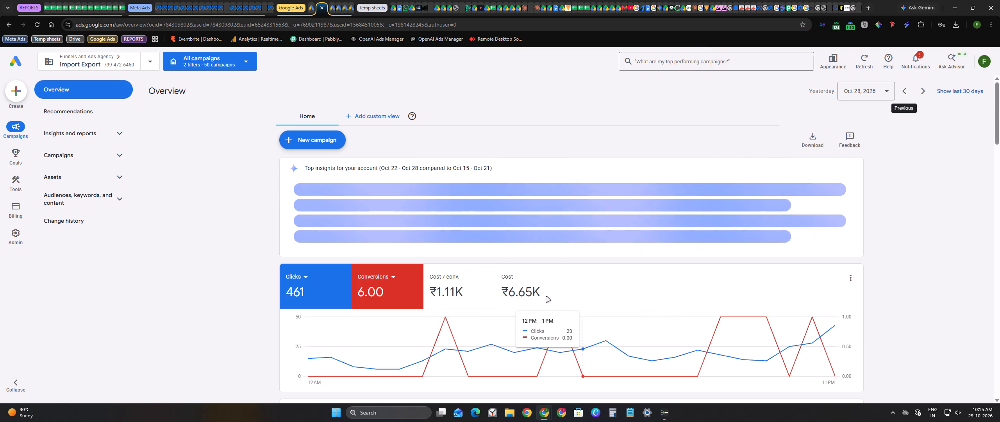
Replace GlobalExim's yesterday Imp/Exp Google spend in the dashboard with 6654, using the Import Export account's Oct 28 cost.
{"action": "key", "text": "alt+Tab"}
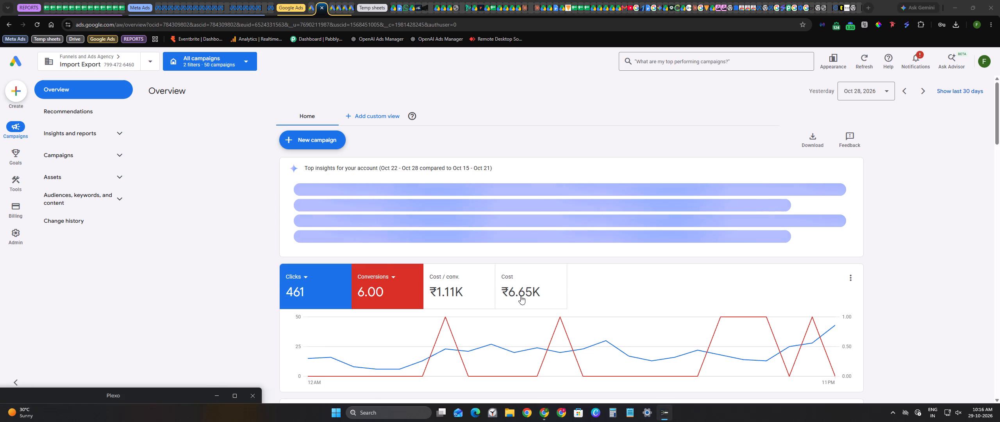
{"action": "key", "text": "alt+Tab"}
{"action": "key", "text": "alt+Tab"}
{"action": "key", "text": "alt+Tab"}
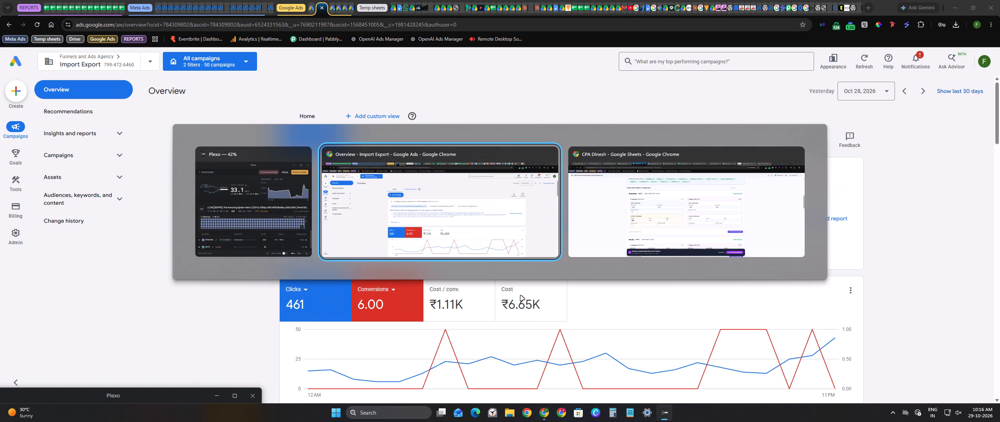
{"action": "key", "text": "alt+Tab"}
{"action": "key", "text": "alt+Tab"}
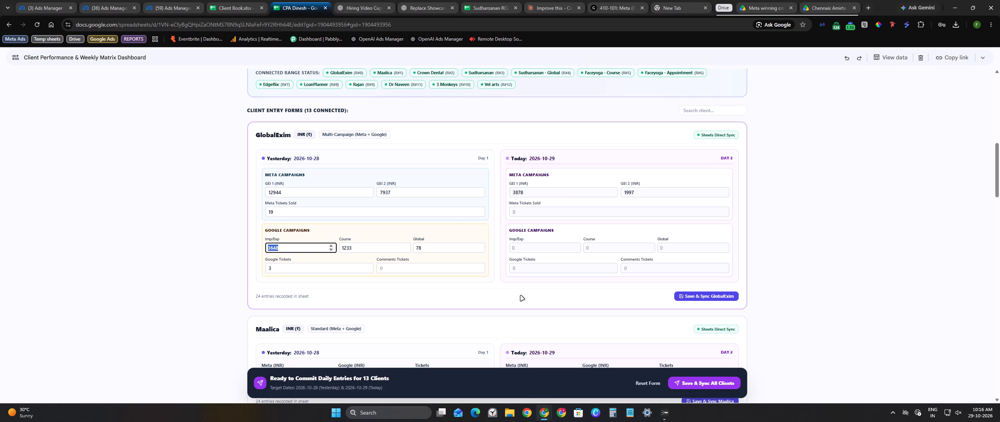
{"action": "type", "text": "6654"}
Enter 2700 as GlobalExim's Imp/Exp Google spend for today, using the Import Export account's Oct 29 overview.
{"action": "left_click_drag", "start_coordinate": [377, 249], "coordinate": [317, 249]}
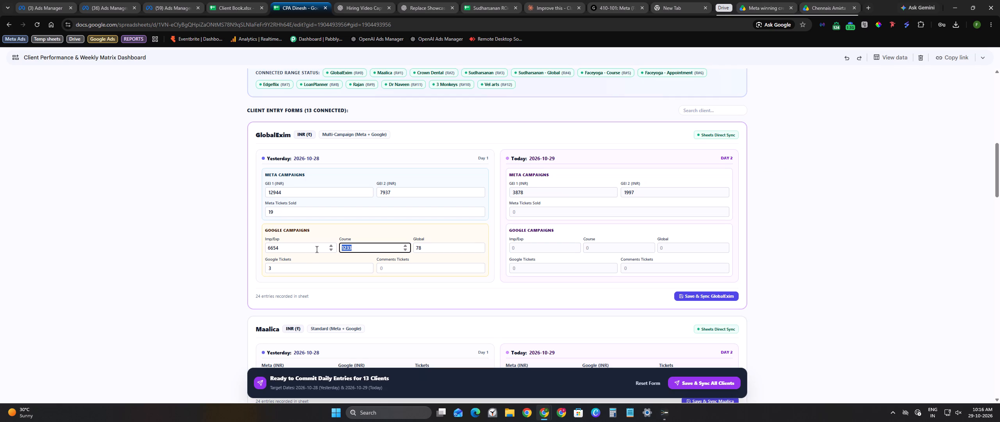
{"action": "left_click", "coordinate": [515, 250]}
{"action": "key", "text": "alt+Tab"}
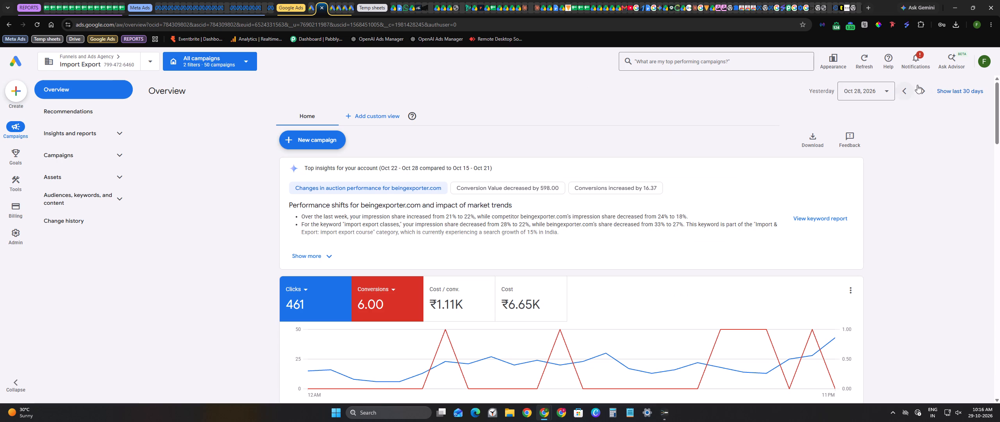
{"action": "left_click", "coordinate": [924, 92]}
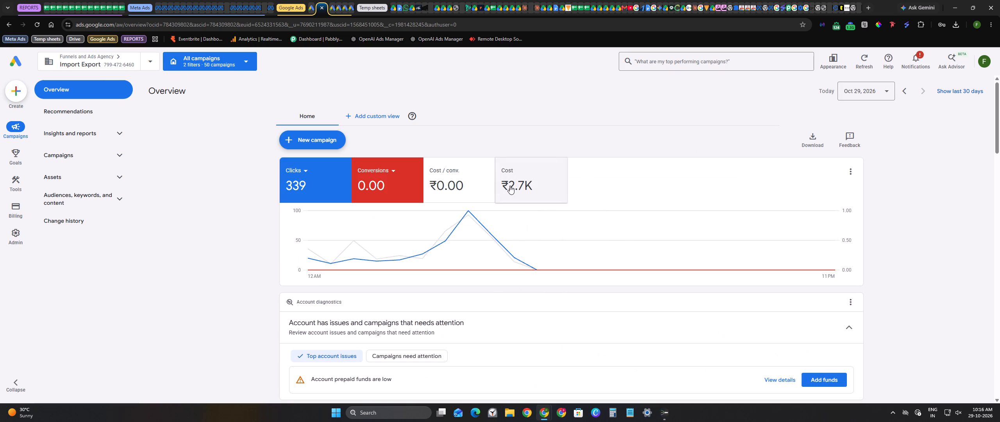
{"action": "key", "text": "alt+Tab"}
{"action": "type", "text": "2700"}
Replace GlobalExim's yesterday Course Google spend with 1902, using the Exim Course Online account's Oct 28 overview, and recheck it against the account.
{"action": "left_click_drag", "start_coordinate": [352, 251], "coordinate": [327, 251]}
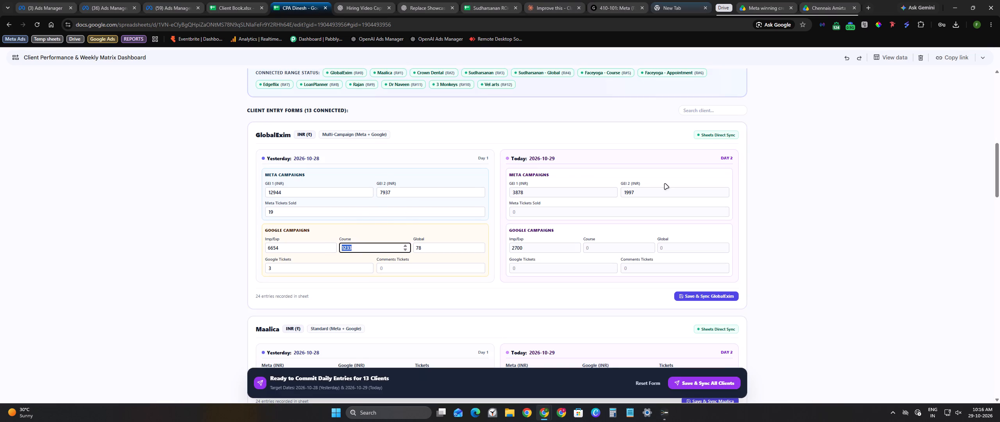
{"action": "key", "text": "alt+Tab"}
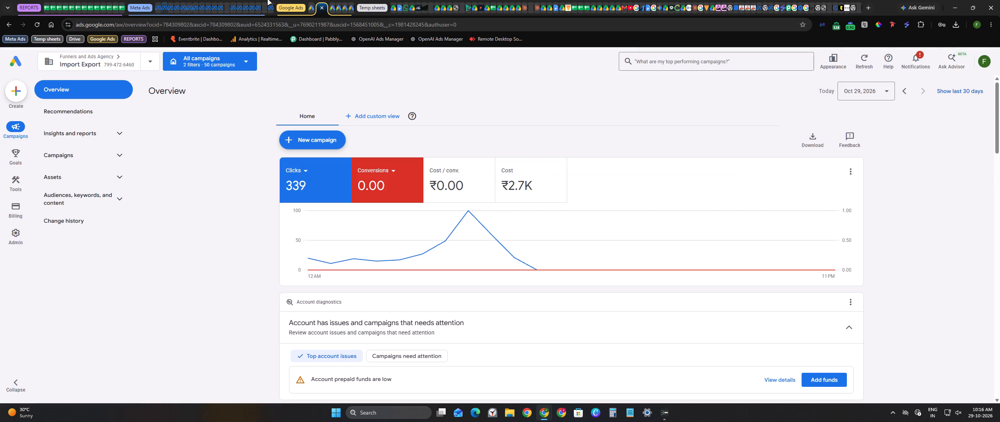
{"action": "left_click", "coordinate": [332, 9]}
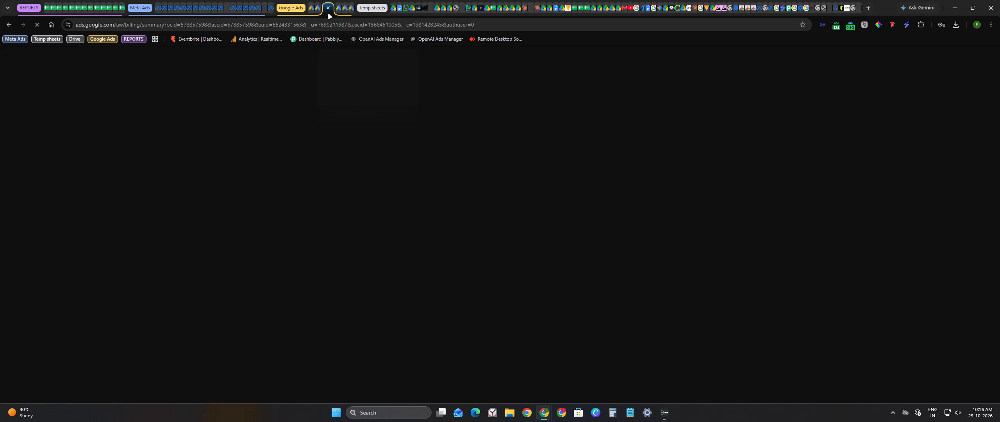
{"action": "left_click", "coordinate": [18, 134]}
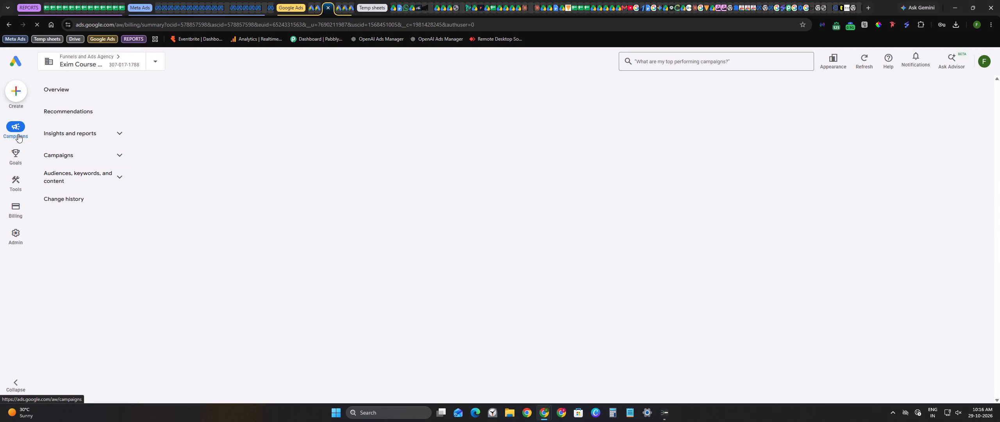
{"action": "left_click", "coordinate": [18, 134]}
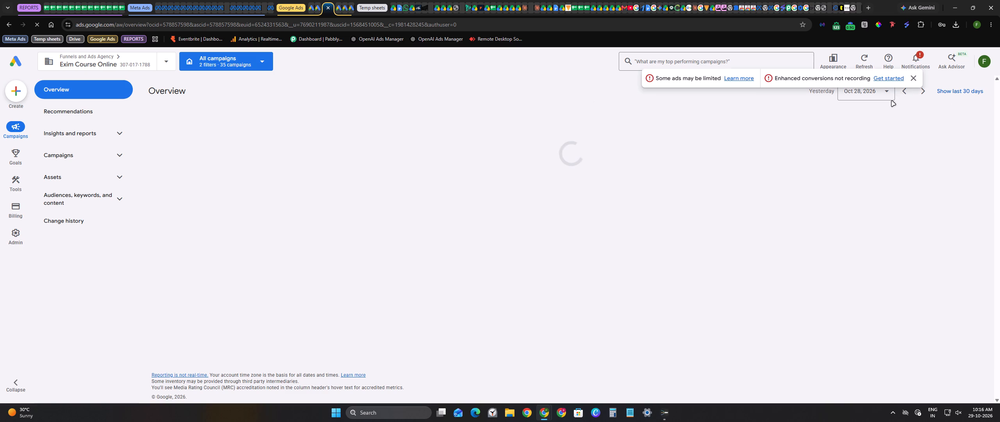
{"action": "left_click", "coordinate": [910, 77]}
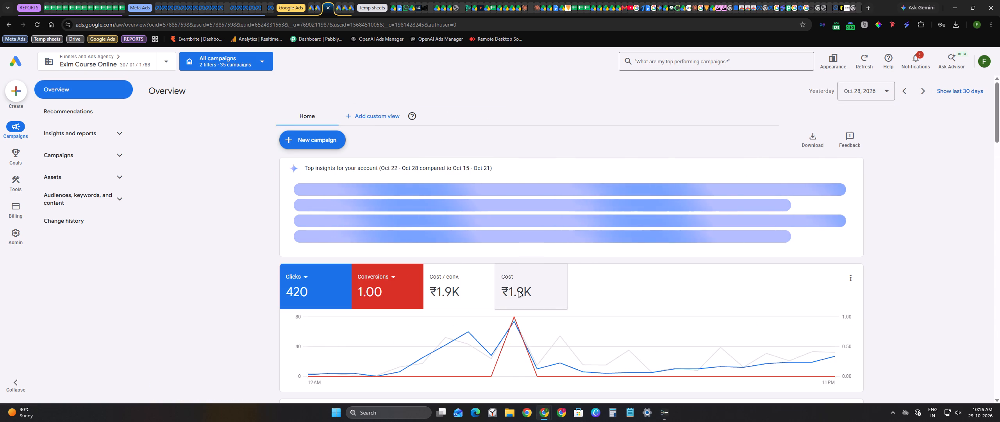
{"action": "key", "text": "alt+Tab"}
{"action": "type", "text": "1902"}
{"action": "key", "text": "alt+Tab"}
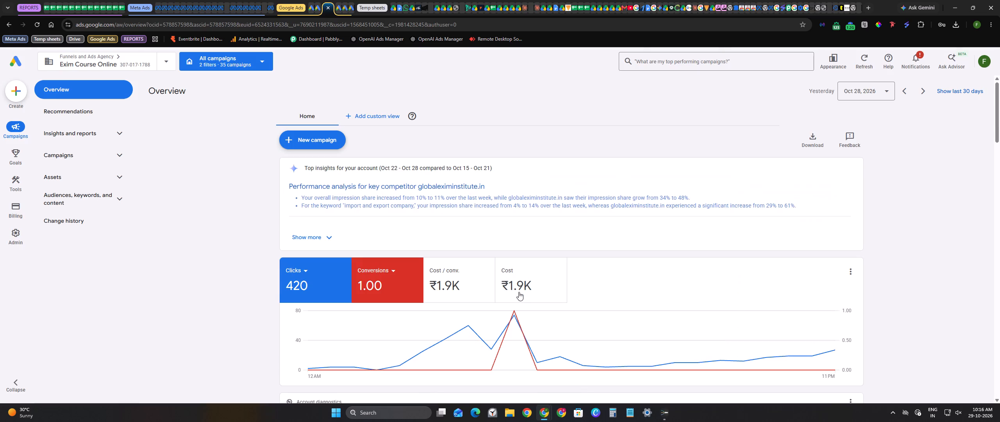
{"action": "key", "text": "alt+Tab"}
{"action": "key", "text": "alt+Tab"}
{"action": "key", "text": "alt+Tab"}
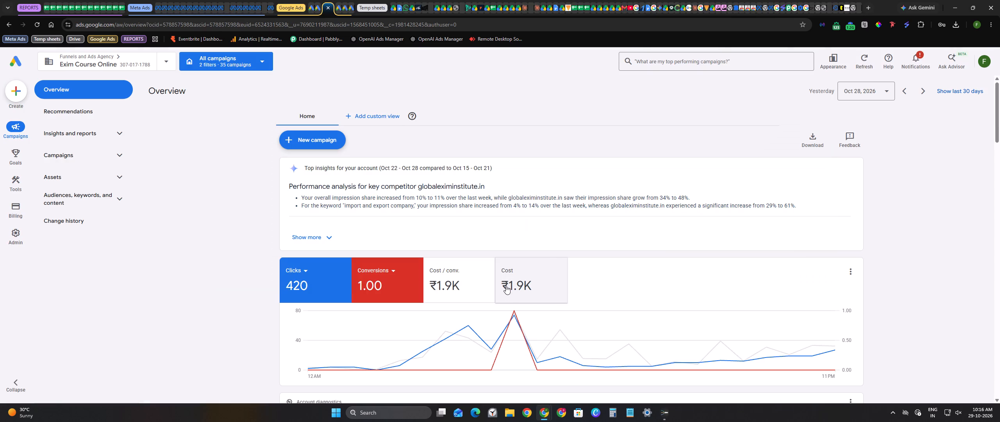
Enter 339 as GlobalExim's Course Google spend for today, using the Exim Course Online account's Oct 29 overview.
{"action": "left_click", "coordinate": [601, 250]}
{"action": "key", "text": "alt+Tab"}
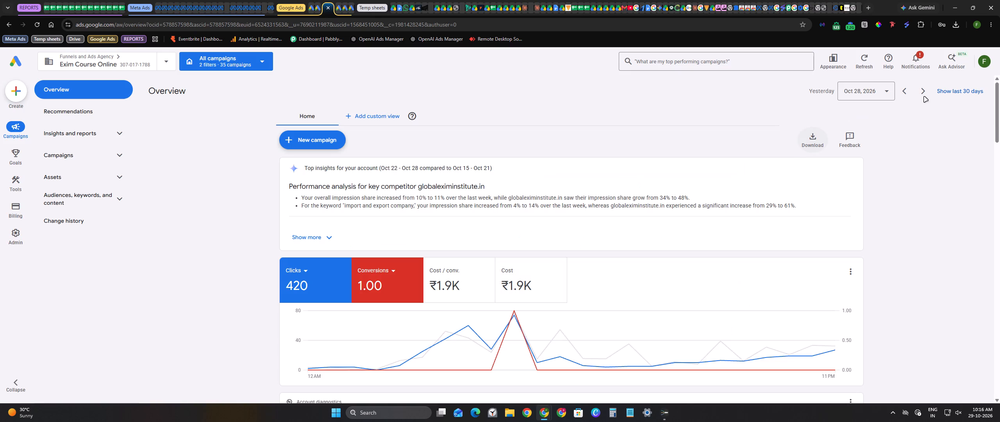
{"action": "left_click", "coordinate": [924, 96]}
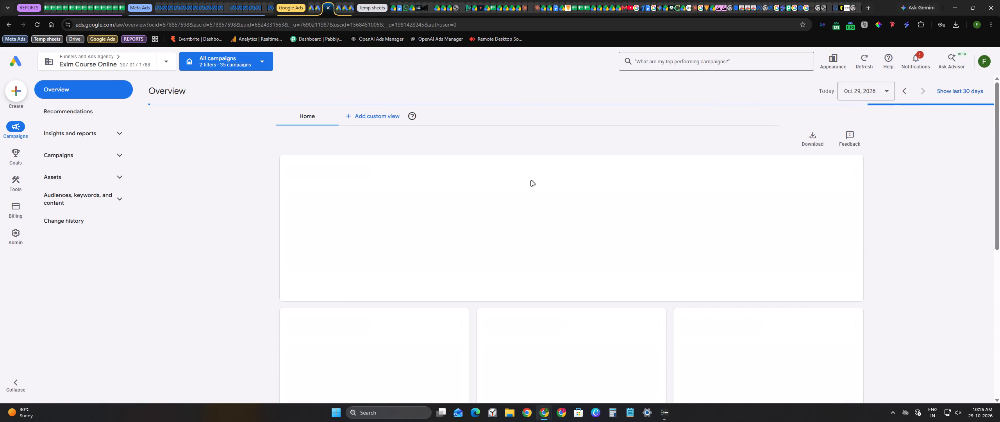
{"action": "key", "text": "alt+Tab"}
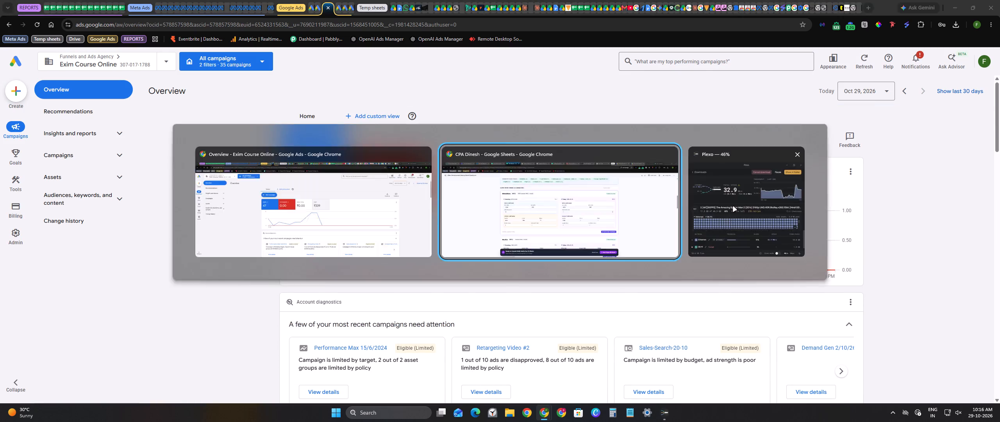
{"action": "type", "text": "339"}
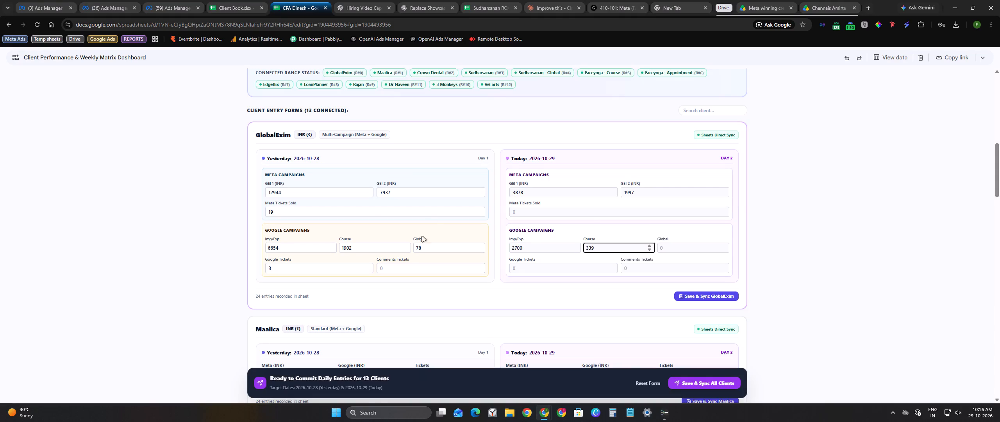
Select GlobalExim's yesterday Global Google value for replacement and show the Global Exim account's overview for Oct 28, 2026.
{"action": "left_click_drag", "start_coordinate": [438, 248], "coordinate": [375, 241]}
{"action": "key", "text": "alt+Tab"}
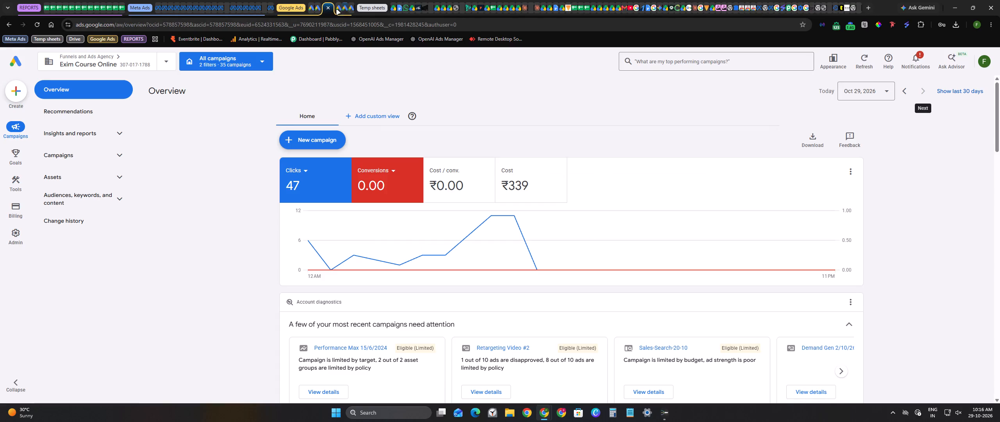
{"action": "left_click", "coordinate": [339, 10]}
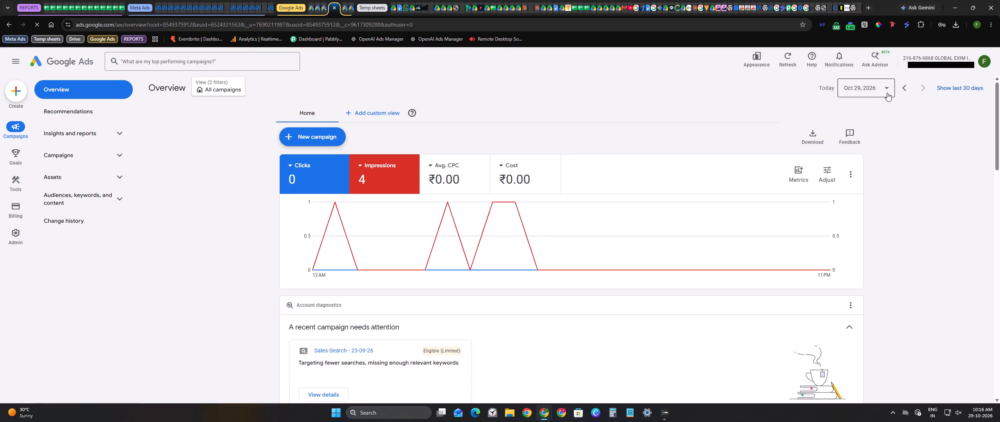
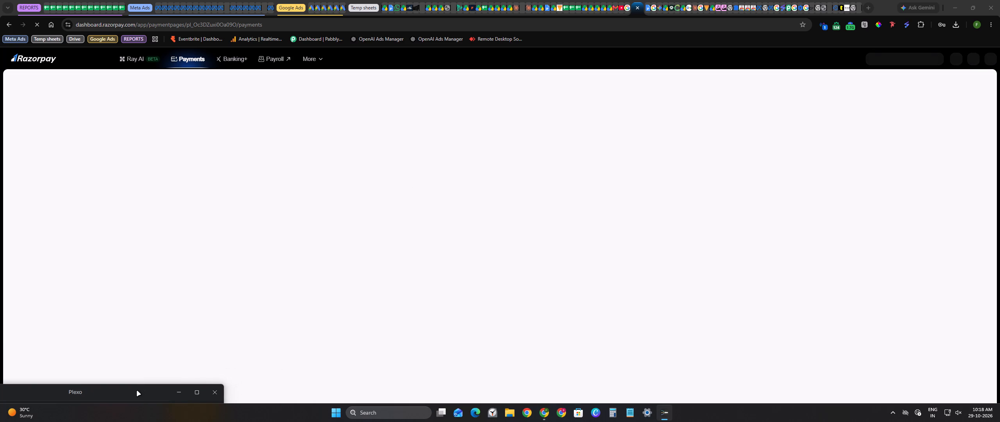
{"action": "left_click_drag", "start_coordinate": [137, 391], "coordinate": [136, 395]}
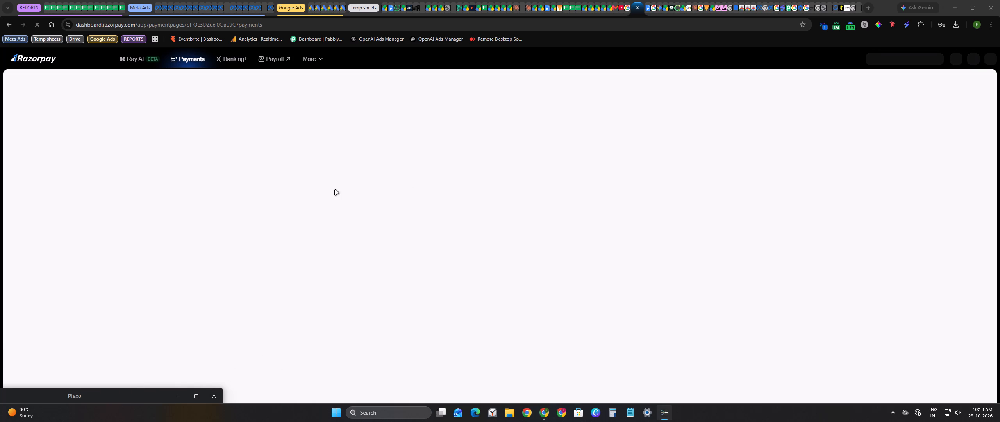
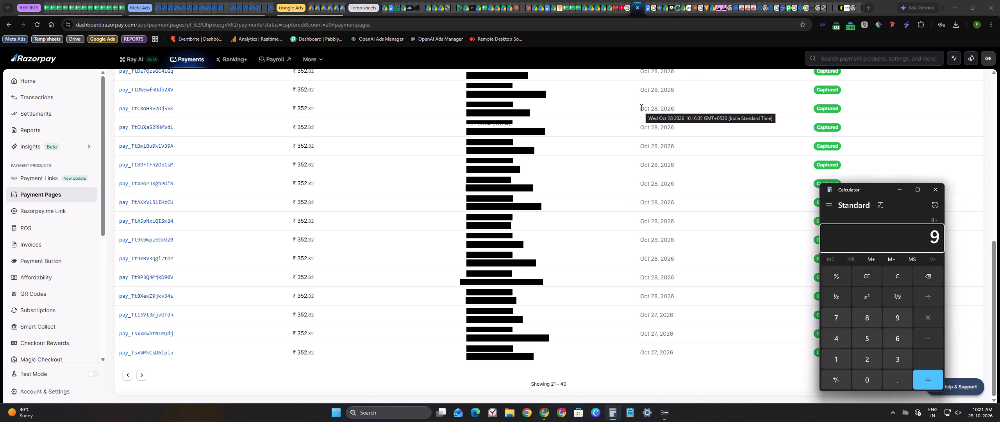
Add 1 to the 9 in the calculator alongside the captured payments list.
{"action": "type", "text": "+1"}
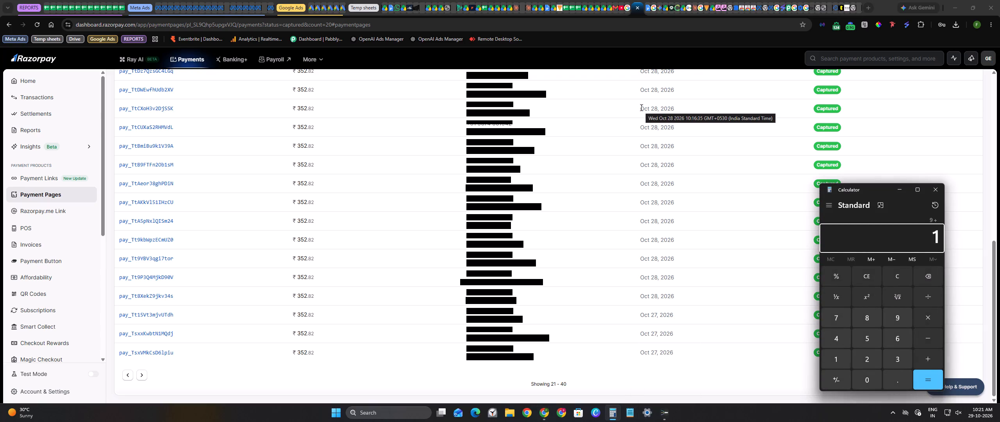
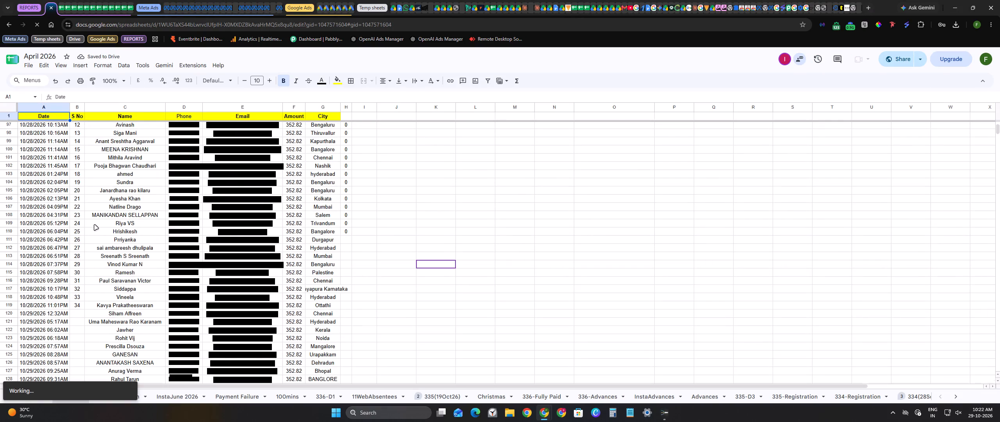
Number the 29 October registrations on the 336-D2 sheet from 1 to 13 in the S No column.
{"action": "scroll", "coordinate": [95, 225], "scroll_direction": "down", "scroll_amount": 1}
{"action": "scroll", "coordinate": [97, 207], "scroll_direction": "up", "scroll_amount": 2}
{"action": "left_click", "coordinate": [74, 213]}
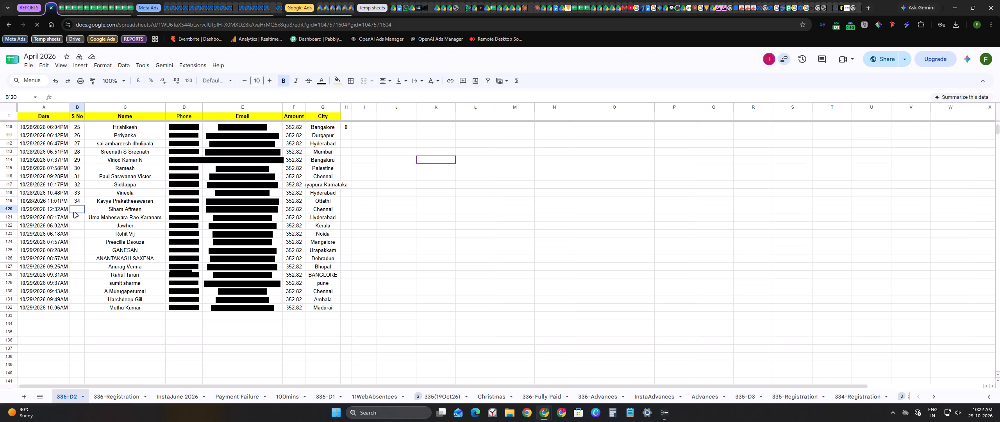
{"action": "key", "text": "1"}
{"action": "key", "text": "Return"}
{"action": "key", "text": "2"}
{"action": "key", "text": "Return"}
{"action": "key", "text": "3"}
{"action": "key", "text": "Return"}
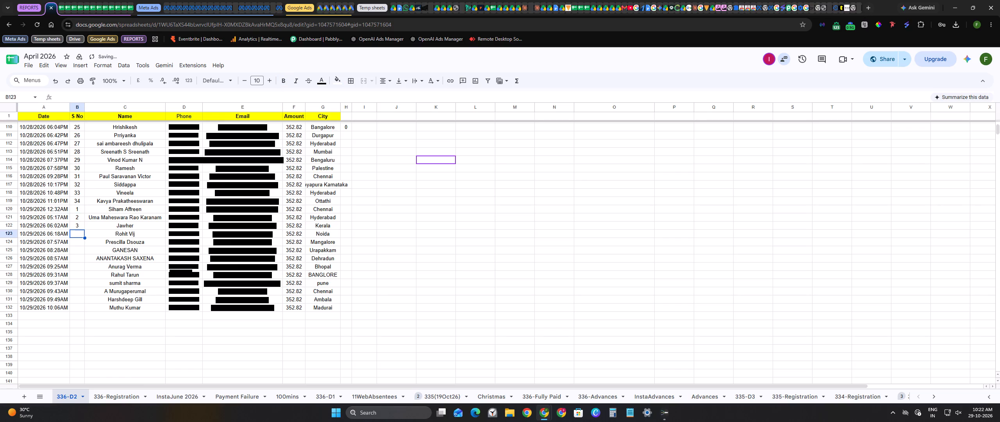
{"action": "left_click_drag", "start_coordinate": [75, 210], "coordinate": [77, 225]}
{"action": "double_click", "coordinate": [84, 229]}
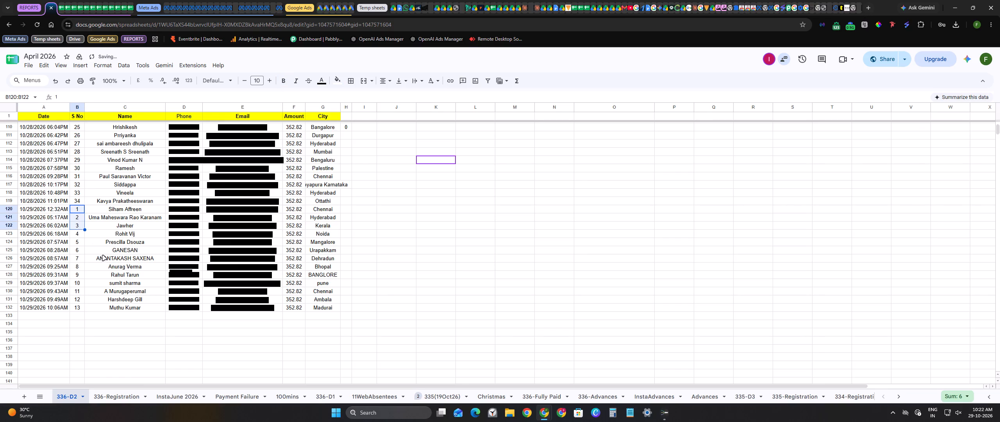
{"action": "left_click", "coordinate": [79, 201]}
Set GlobalExim's Google tickets to 8 for yesterday and 2 for today in the dashboard, and save and sync GlobalExim.
{"action": "key", "text": "alt+Tab"}
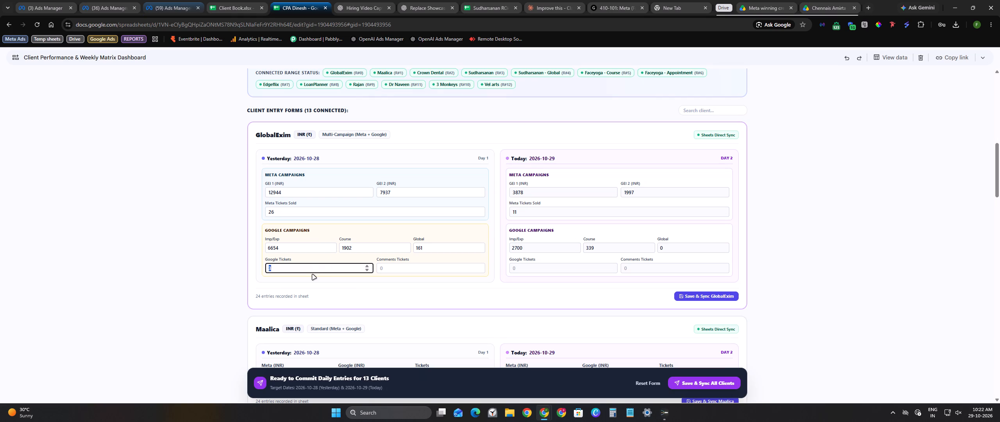
{"action": "left_click", "coordinate": [307, 270]}
{"action": "left_click_drag", "start_coordinate": [291, 272], "coordinate": [245, 273]}
{"action": "key", "text": "8"}
{"action": "left_click", "coordinate": [552, 271]}
{"action": "key", "text": "alt+Tab"}
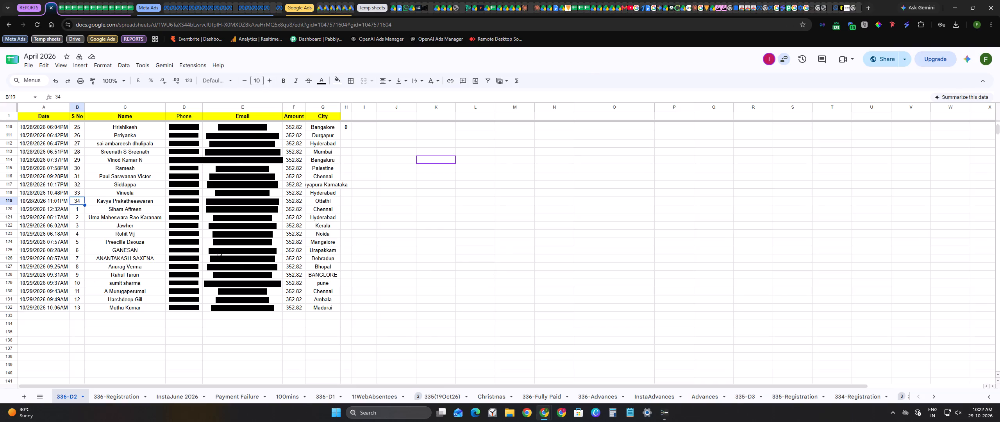
{"action": "key", "text": "alt+Tab"}
{"action": "key", "text": "2"}
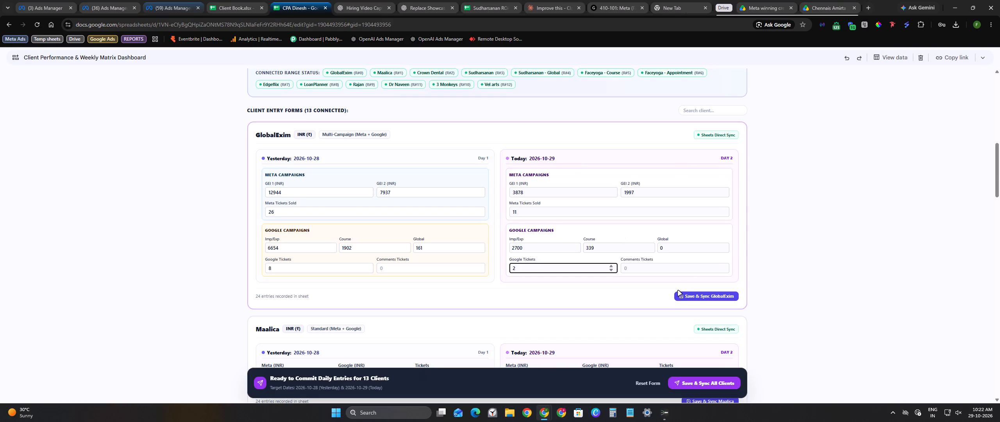
{"action": "left_click", "coordinate": [678, 296]}
Review GlobalExim's Week 4 (26-Oct to 29-Oct) weekly daily boxes, and return to the batch entry forms at Maalica.
{"action": "scroll", "coordinate": [678, 296], "scroll_direction": "up", "scroll_amount": 5}
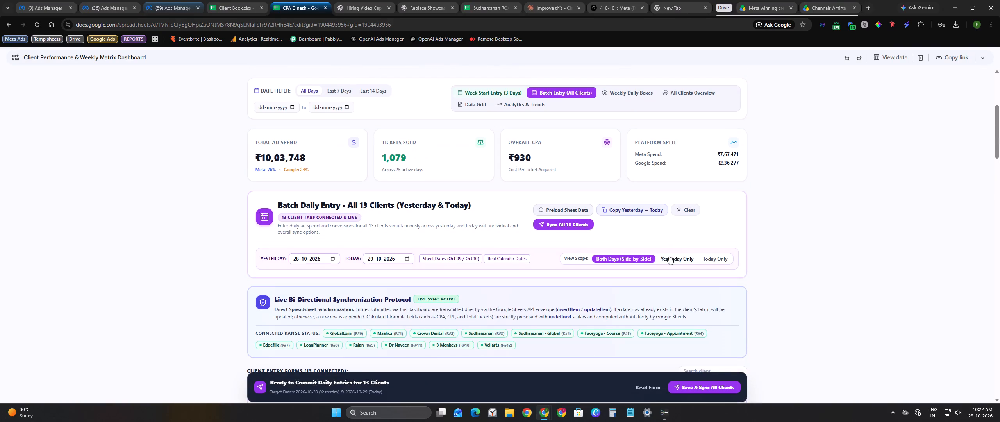
{"action": "scroll", "coordinate": [602, 197], "scroll_direction": "up", "scroll_amount": 2}
{"action": "left_click", "coordinate": [621, 194]}
{"action": "scroll", "coordinate": [622, 194], "scroll_direction": "down", "scroll_amount": 7}
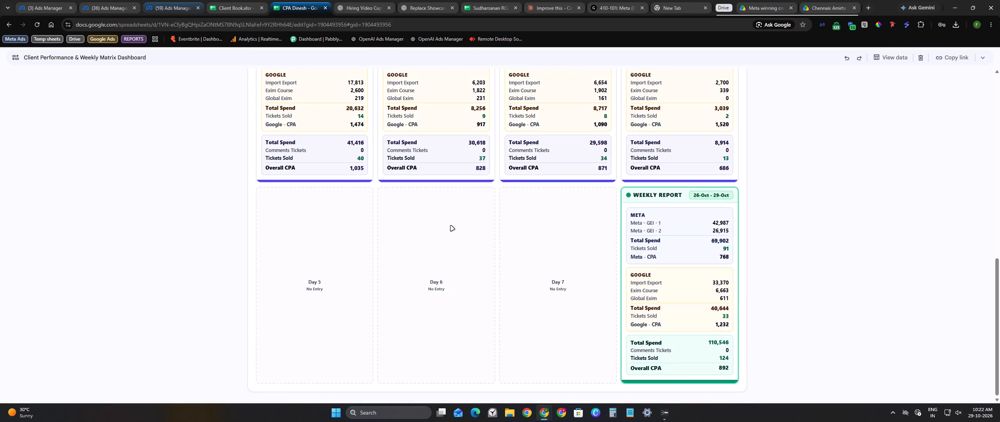
{"action": "scroll", "coordinate": [452, 222], "scroll_direction": "up", "scroll_amount": 5}
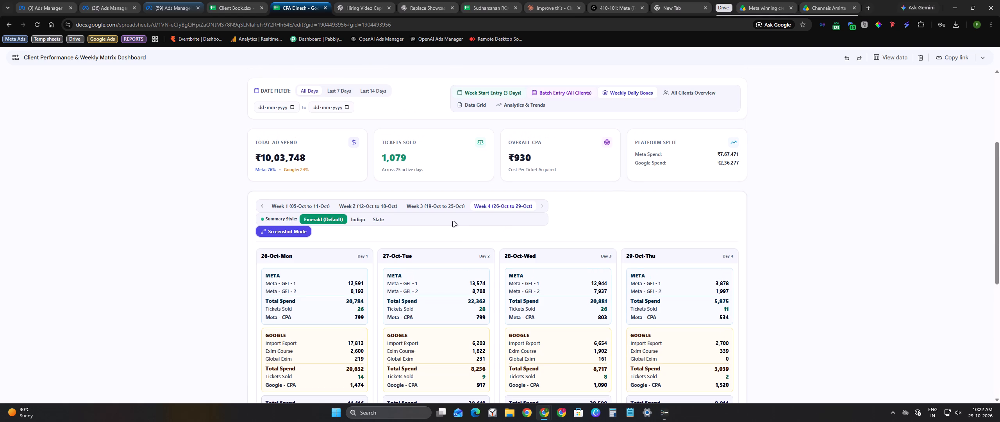
{"action": "scroll", "coordinate": [453, 222], "scroll_direction": "up", "scroll_amount": 2}
{"action": "left_click", "coordinate": [579, 194]}
{"action": "scroll", "coordinate": [550, 233], "scroll_direction": "down", "scroll_amount": 6}
{"action": "scroll", "coordinate": [544, 231], "scroll_direction": "up", "scroll_amount": 2}
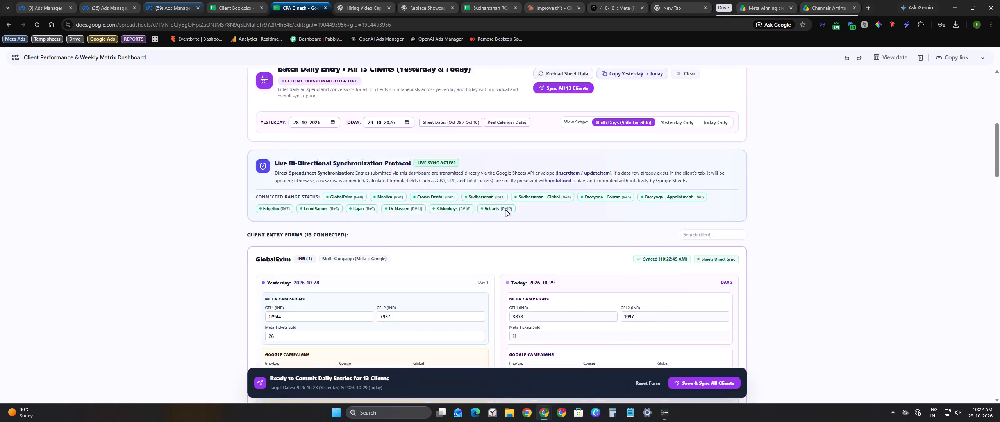
{"action": "left_click", "coordinate": [509, 156]}
{"action": "scroll", "coordinate": [463, 265], "scroll_direction": "down", "scroll_amount": 6}
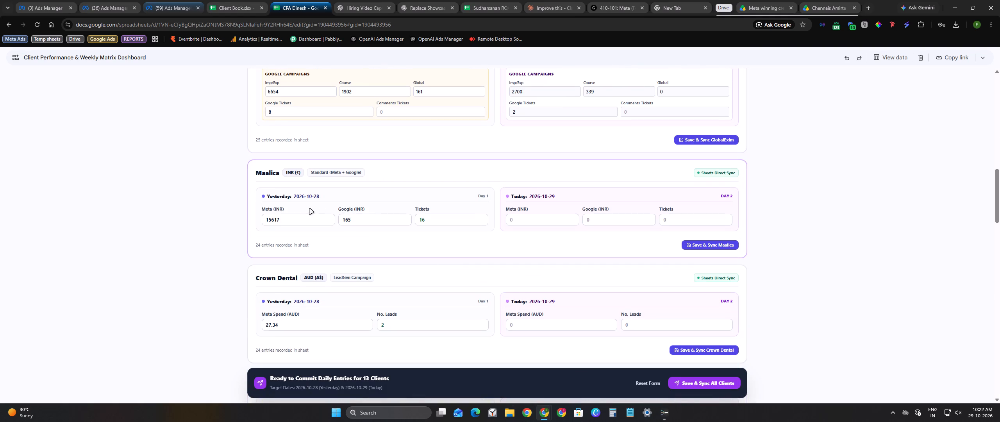
Select Maalica's yesterday Meta spend for replacement and open the Meta ad account holding the Boss Lady campaigns.
{"action": "left_click_drag", "start_coordinate": [286, 224], "coordinate": [144, 198]}
{"action": "key", "text": "alt+Tab"}
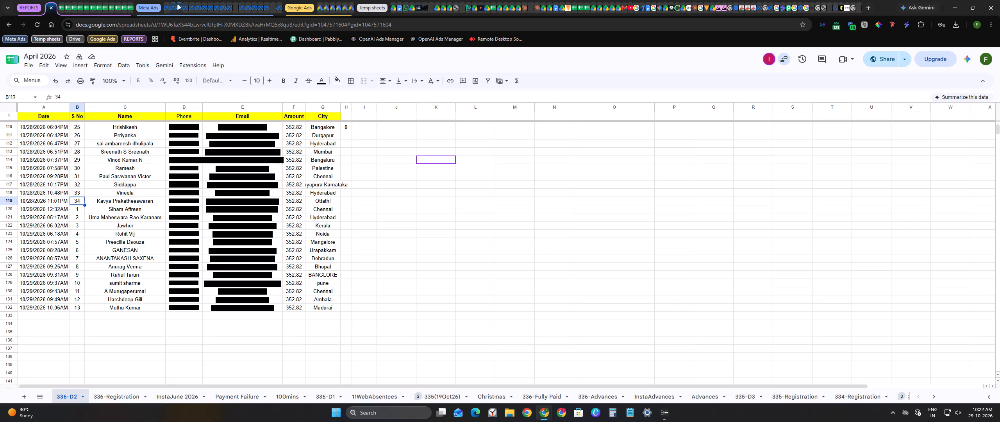
{"action": "left_click", "coordinate": [180, 10]}
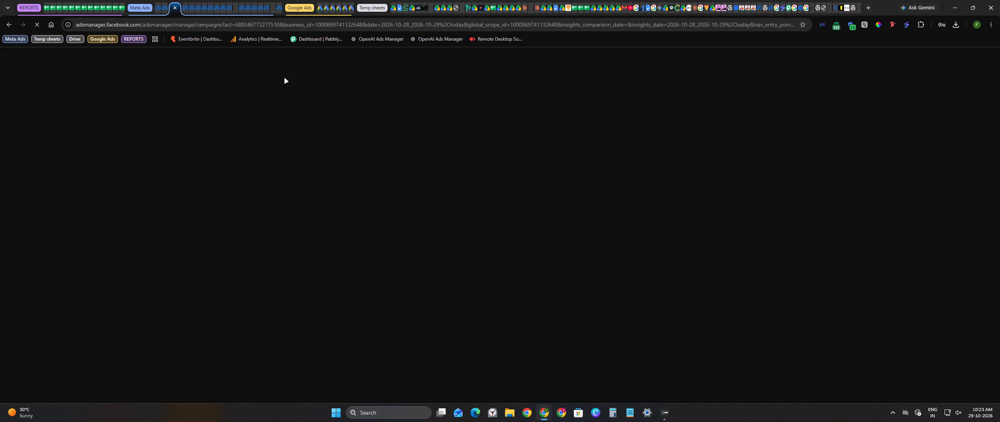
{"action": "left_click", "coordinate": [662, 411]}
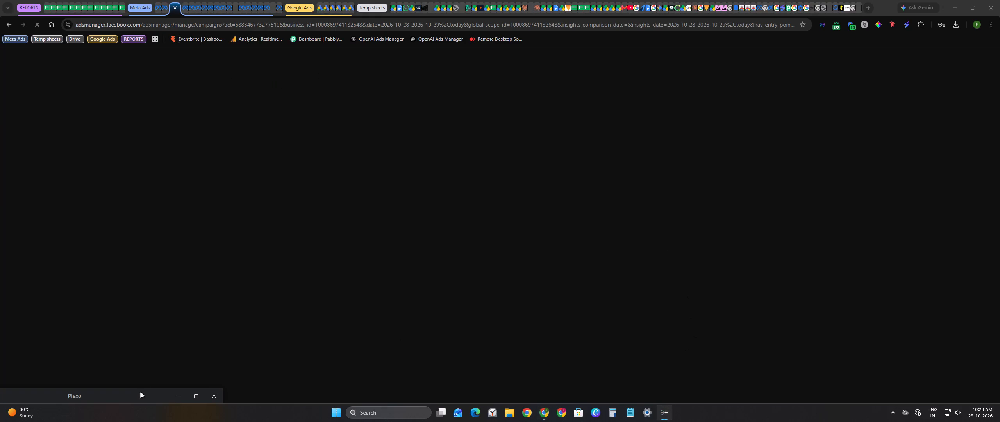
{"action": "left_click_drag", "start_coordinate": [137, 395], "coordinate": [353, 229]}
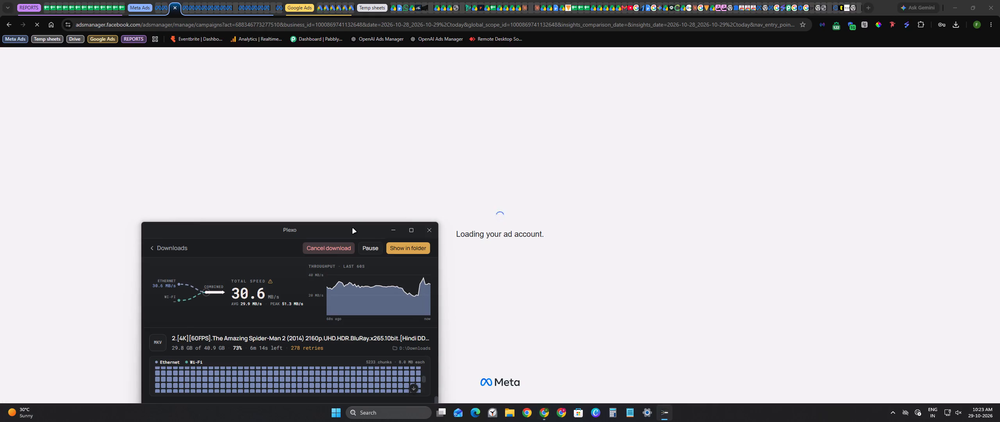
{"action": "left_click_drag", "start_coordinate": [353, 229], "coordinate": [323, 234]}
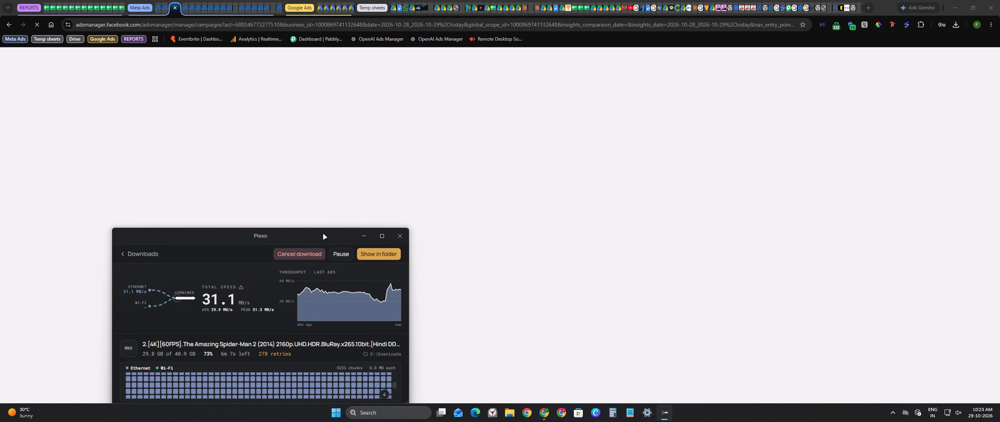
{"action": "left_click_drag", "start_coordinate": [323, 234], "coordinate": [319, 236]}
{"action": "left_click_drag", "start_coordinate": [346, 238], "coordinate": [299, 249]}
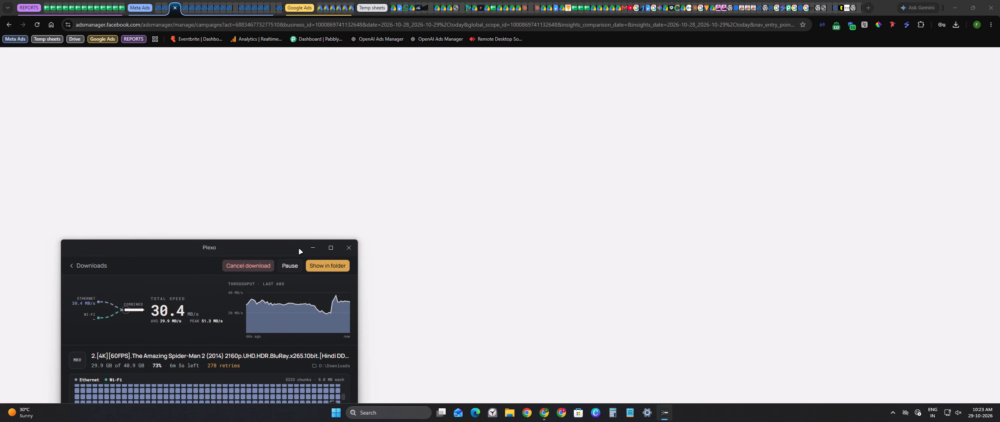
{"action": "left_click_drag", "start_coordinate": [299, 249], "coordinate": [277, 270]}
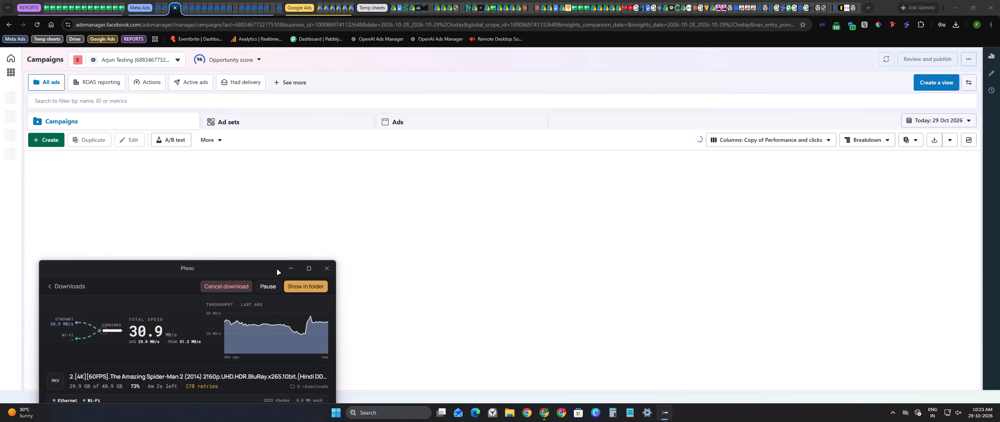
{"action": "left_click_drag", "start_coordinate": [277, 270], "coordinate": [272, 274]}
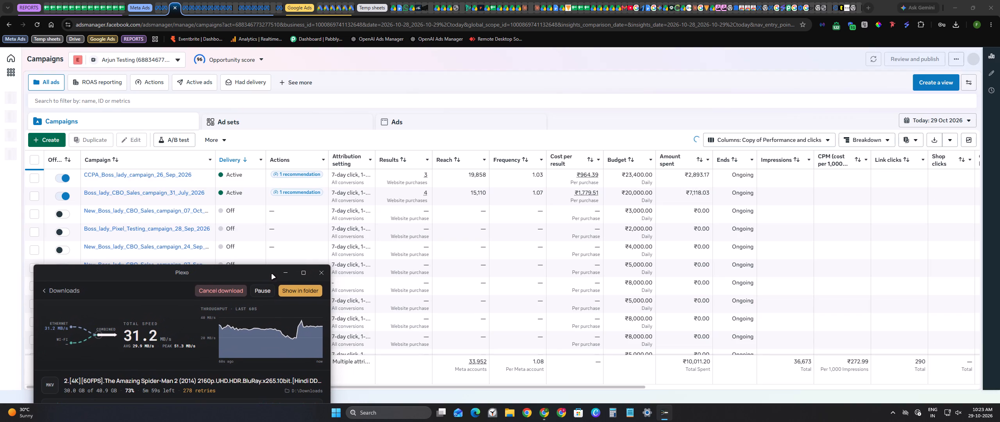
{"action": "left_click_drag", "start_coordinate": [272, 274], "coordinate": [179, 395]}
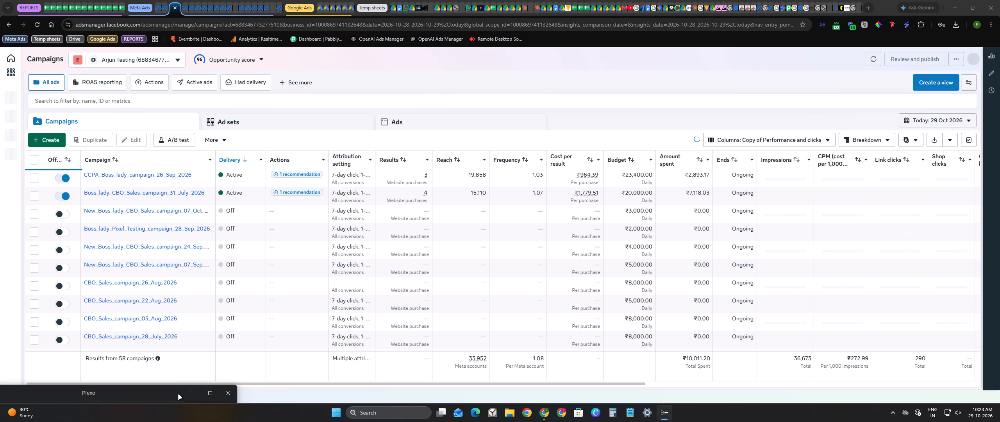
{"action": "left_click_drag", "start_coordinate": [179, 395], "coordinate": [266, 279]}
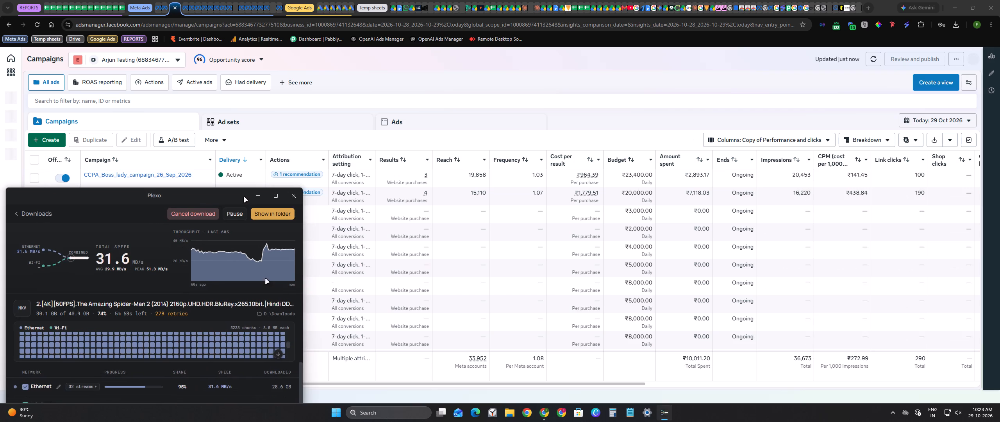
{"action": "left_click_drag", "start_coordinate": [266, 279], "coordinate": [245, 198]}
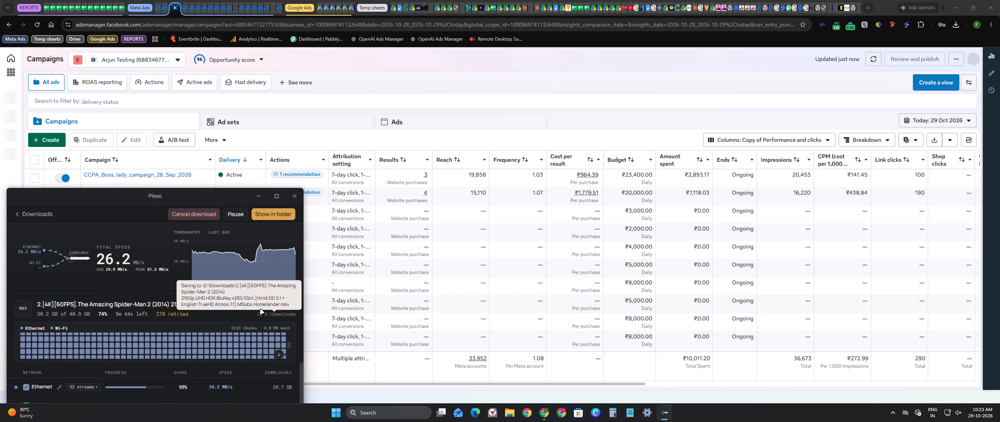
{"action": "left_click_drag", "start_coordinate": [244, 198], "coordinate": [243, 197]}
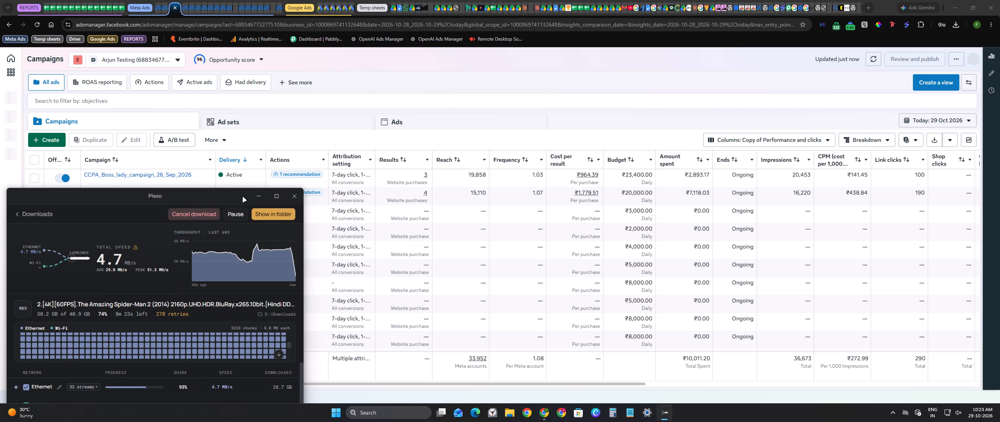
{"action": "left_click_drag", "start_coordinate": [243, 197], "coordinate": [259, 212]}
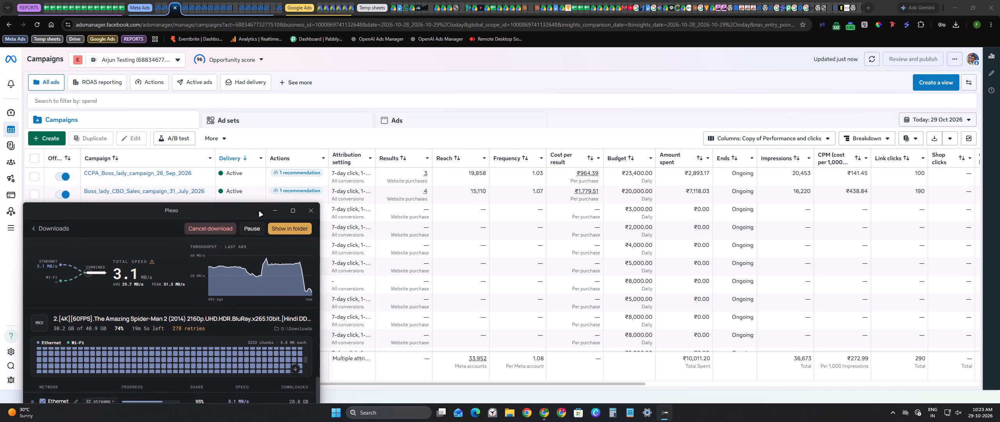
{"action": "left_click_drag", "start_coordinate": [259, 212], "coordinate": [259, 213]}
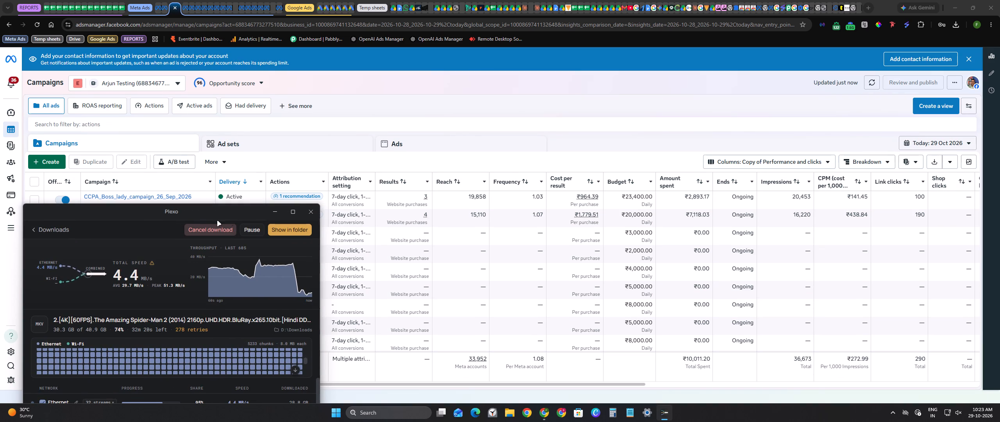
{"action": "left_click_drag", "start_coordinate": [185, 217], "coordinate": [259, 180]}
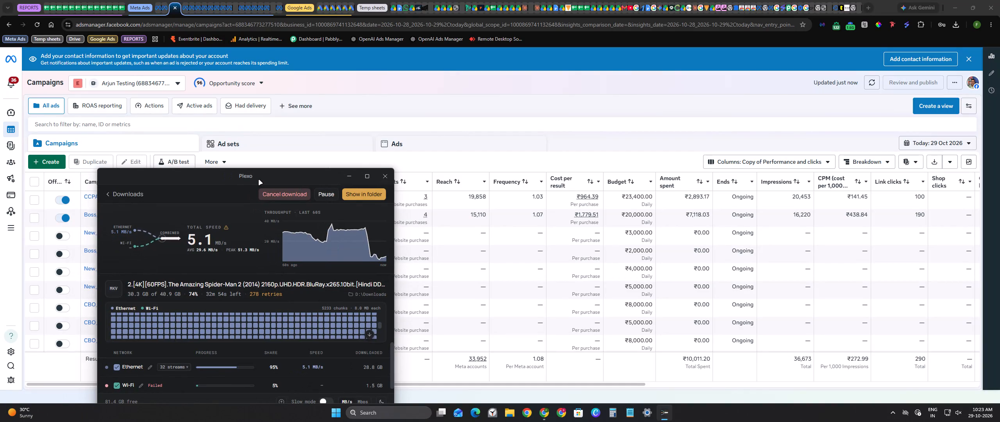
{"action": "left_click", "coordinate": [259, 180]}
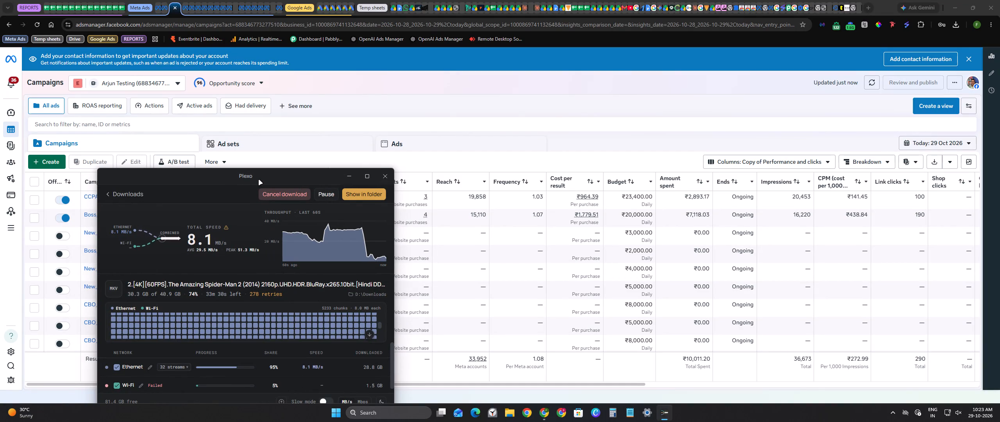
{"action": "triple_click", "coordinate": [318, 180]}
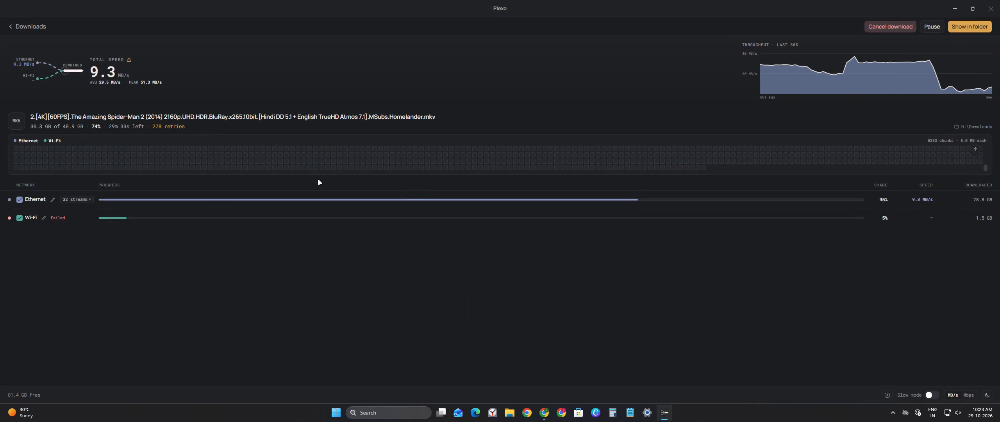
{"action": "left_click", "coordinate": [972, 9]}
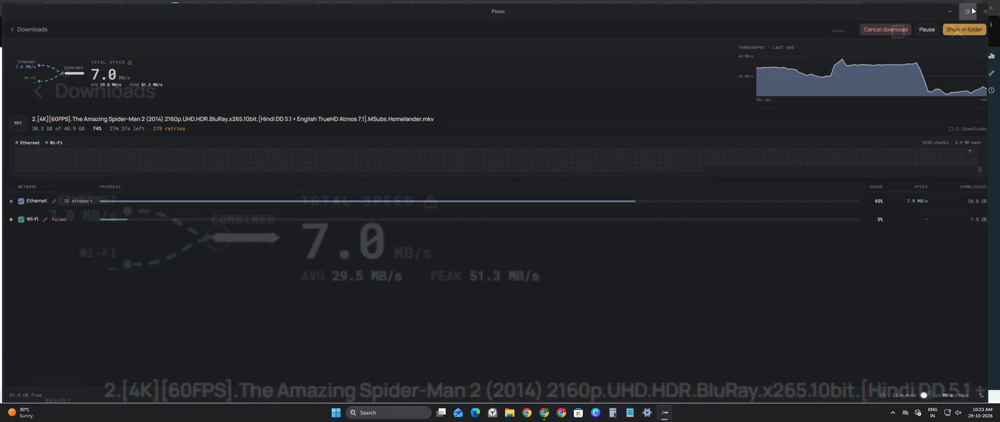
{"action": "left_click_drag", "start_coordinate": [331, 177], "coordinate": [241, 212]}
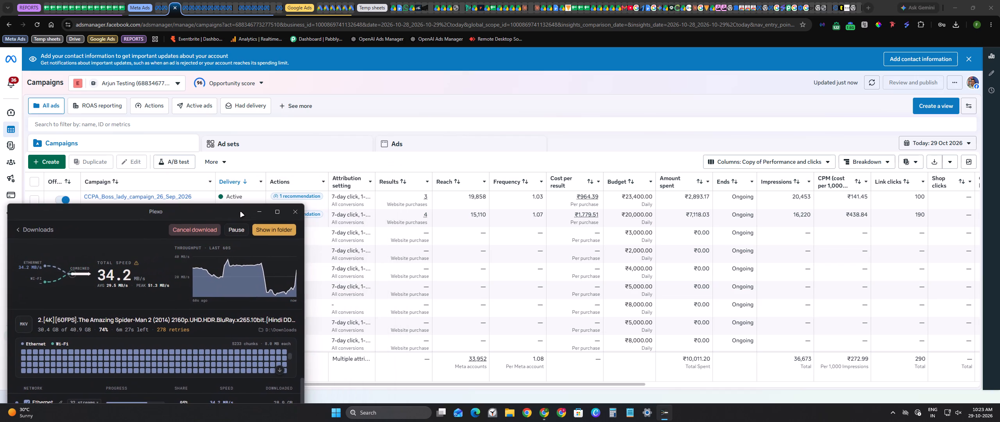
Move the Plexo download window clear of the campaigns table and return to Meta Ads Manager.
{"action": "left_click_drag", "start_coordinate": [241, 212], "coordinate": [159, 359]}
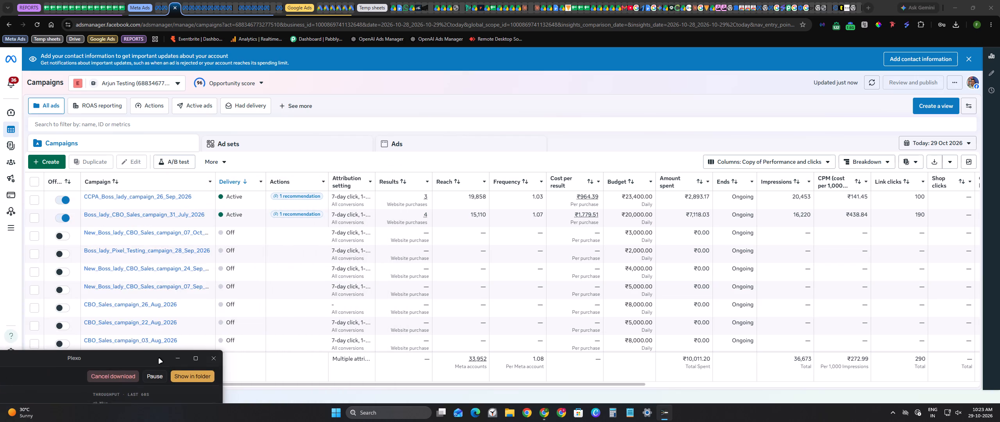
{"action": "left_click_drag", "start_coordinate": [159, 359], "coordinate": [182, 353]}
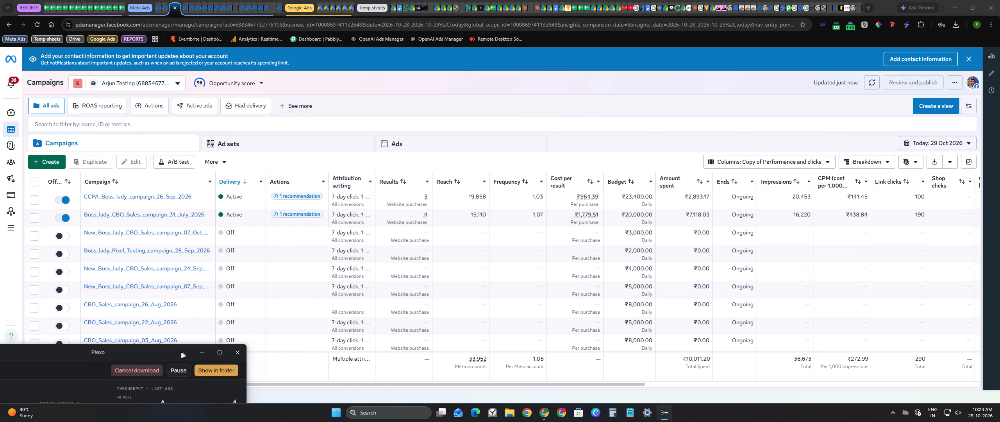
{"action": "left_click_drag", "start_coordinate": [182, 353], "coordinate": [116, 396]}
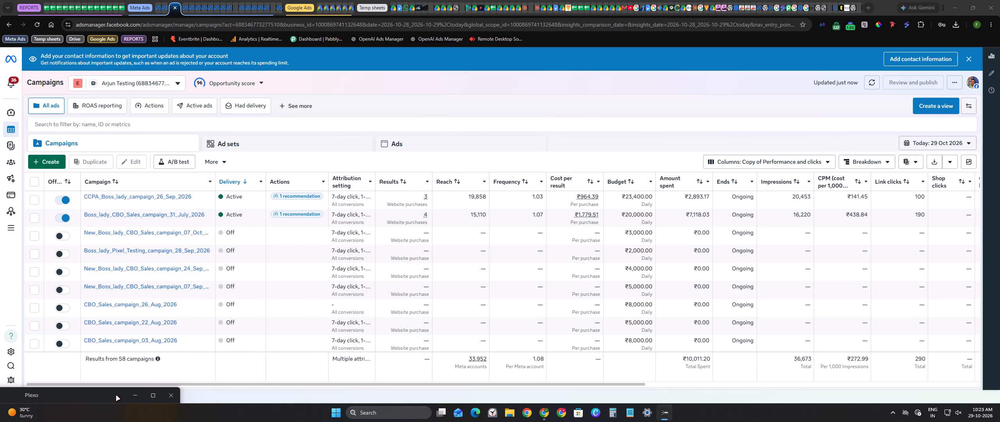
{"action": "left_click_drag", "start_coordinate": [116, 396], "coordinate": [107, 394]}
{"action": "left_click", "coordinate": [255, 371]}
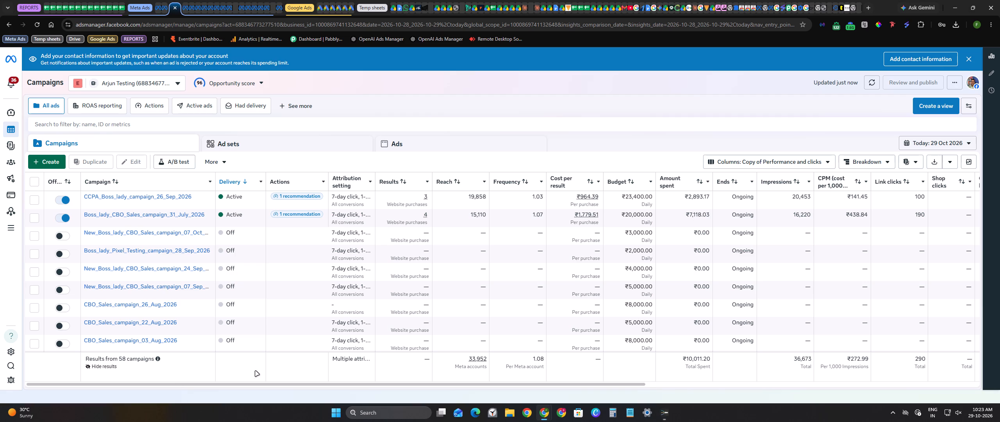
Dismiss the contact information banner and set the campaigns' date range to yesterday, 28 Oct 2026.
{"action": "left_click", "coordinate": [969, 60]}
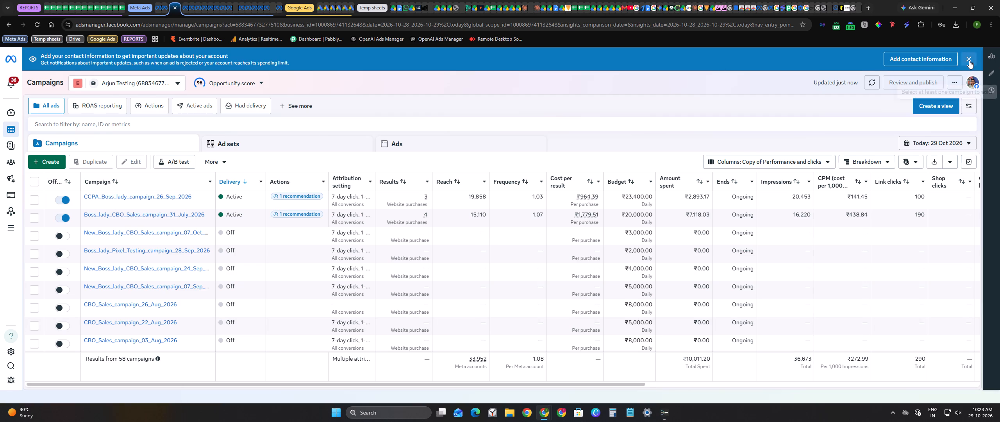
{"action": "left_click", "coordinate": [934, 125]}
{"action": "left_click", "coordinate": [728, 166]}
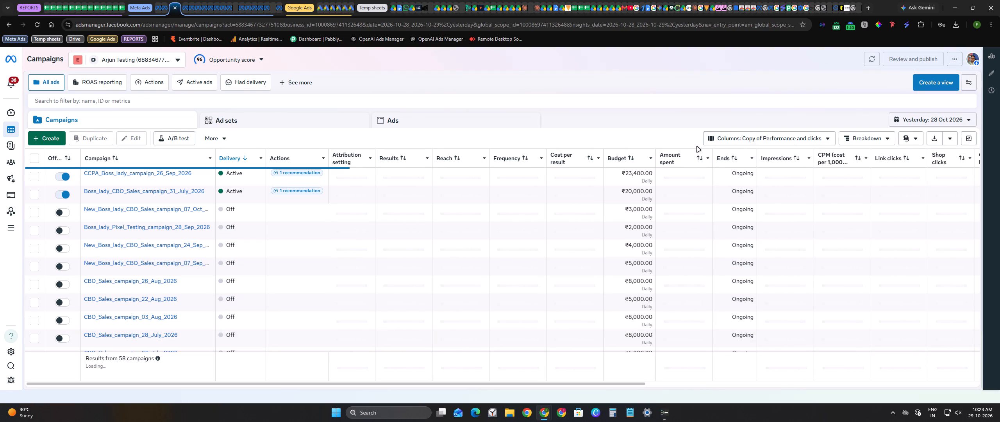
{"action": "key", "text": "alt+Tab"}
{"action": "key", "text": "alt+Tab"}
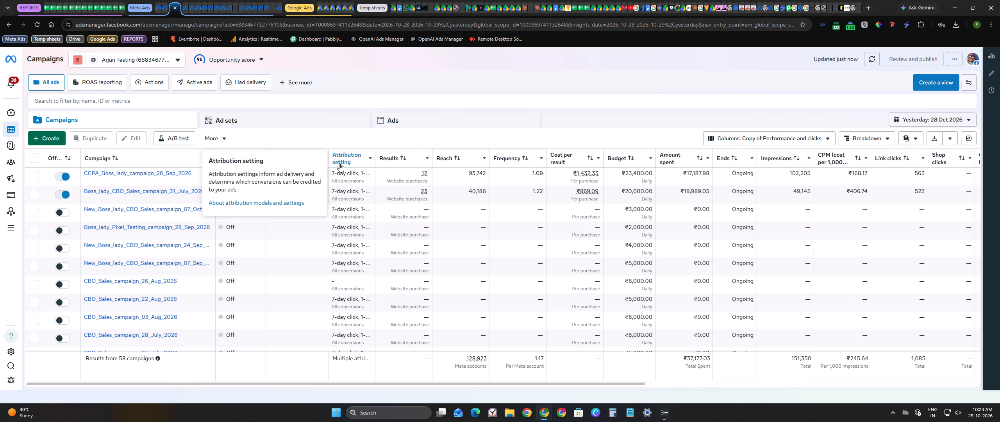
Enter Maalica's Meta spend from the ad account's daily totals: 37177 for yesterday and 10011 for today.
{"action": "key", "text": "alt+Tab"}
{"action": "key", "text": "alt+Tab"}
{"action": "type", "text": "37177"}
{"action": "key", "text": "Tab"}
{"action": "key", "text": "Tab"}
{"action": "key", "text": "Tab"}
{"action": "key", "text": "alt+Tab"}
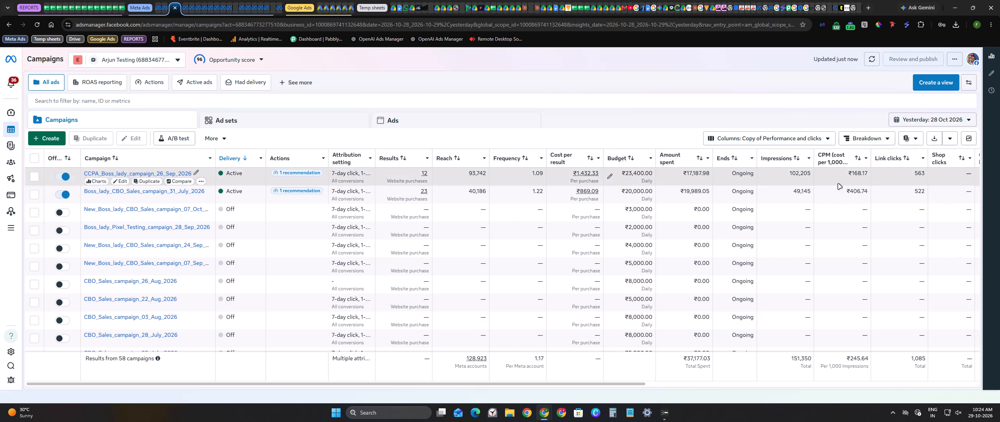
{"action": "left_click", "coordinate": [897, 114]}
{"action": "left_click", "coordinate": [721, 152]}
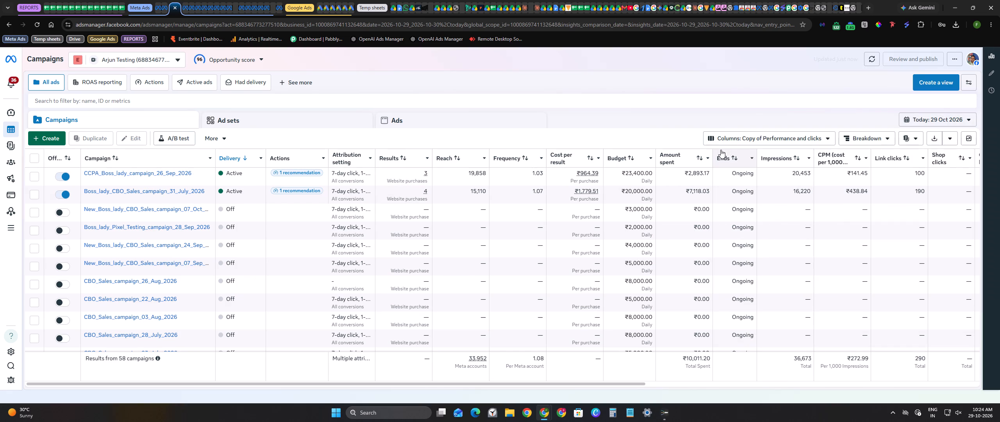
{"action": "key", "text": "alt+Tab"}
{"action": "type", "text": "10011"}
Enter Maalica's Google spend from the Evergrowth Academy Google Ads account: 481 for yesterday and 288 for today.
{"action": "left_click_drag", "start_coordinate": [384, 220], "coordinate": [223, 180]}
{"action": "key", "text": "alt+Tab"}
{"action": "left_click", "coordinate": [343, 6]}
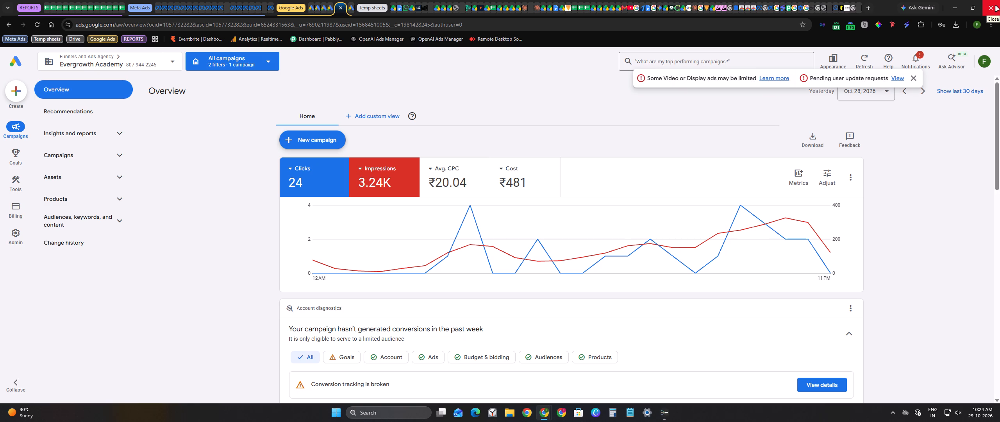
{"action": "left_click", "coordinate": [915, 78], "text": "alt"}
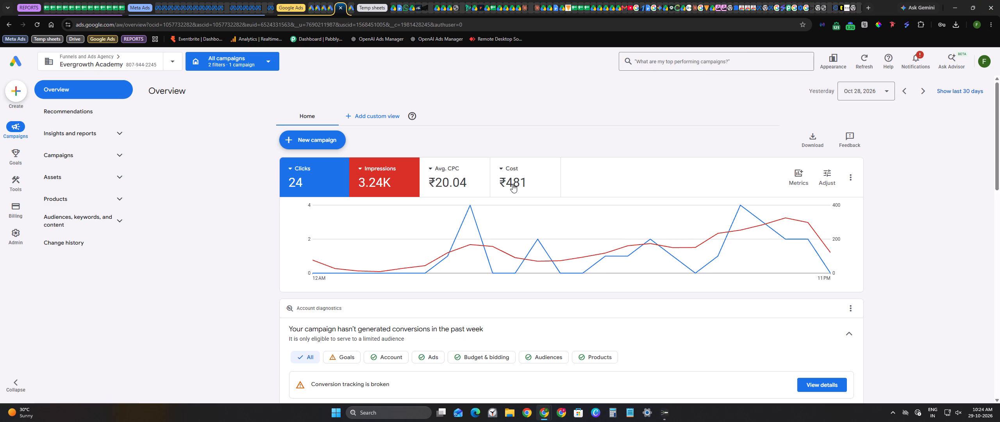
{"action": "key", "text": "alt+Tab"}
{"action": "type", "text": "481"}
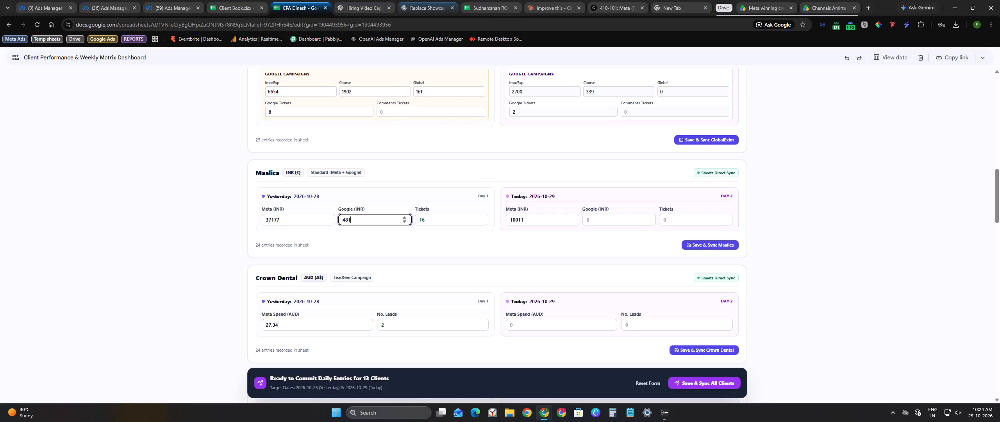
{"action": "key", "text": "Tab"}
{"action": "key", "text": "Tab"}
{"action": "key", "text": "Tab"}
{"action": "key", "text": "alt+Tab"}
{"action": "left_click", "coordinate": [925, 89]}
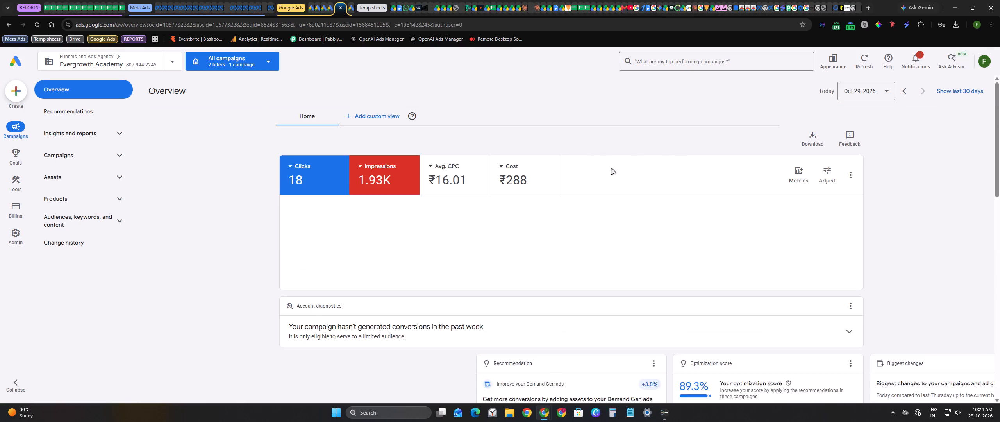
{"action": "key", "text": "alt+Tab"}
{"action": "type", "text": "288"}
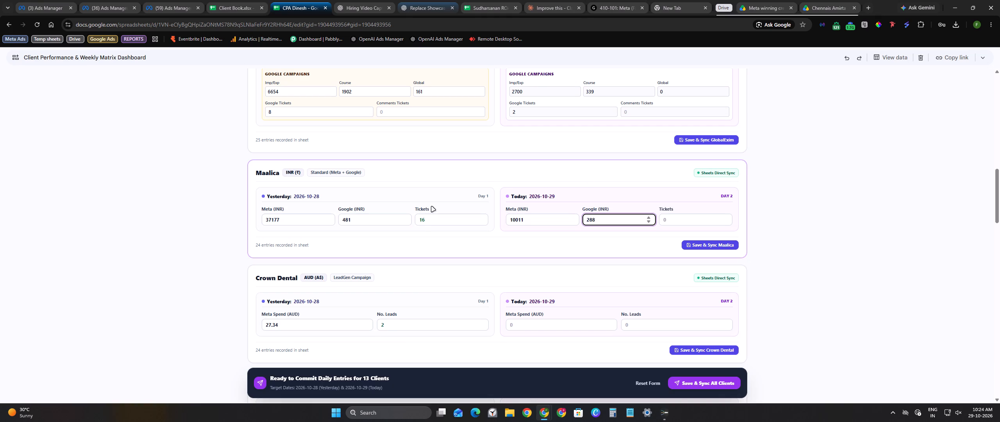
Select Maalica's yesterday tickets for replacement, and number the 29 October registrations from 1 on the Boss Lady Nov 1 sheet of HCW 2026.
{"action": "left_click_drag", "start_coordinate": [441, 225], "coordinate": [350, 203]}
{"action": "key", "text": "alt+Tab"}
{"action": "key", "text": "alt+Tab"}
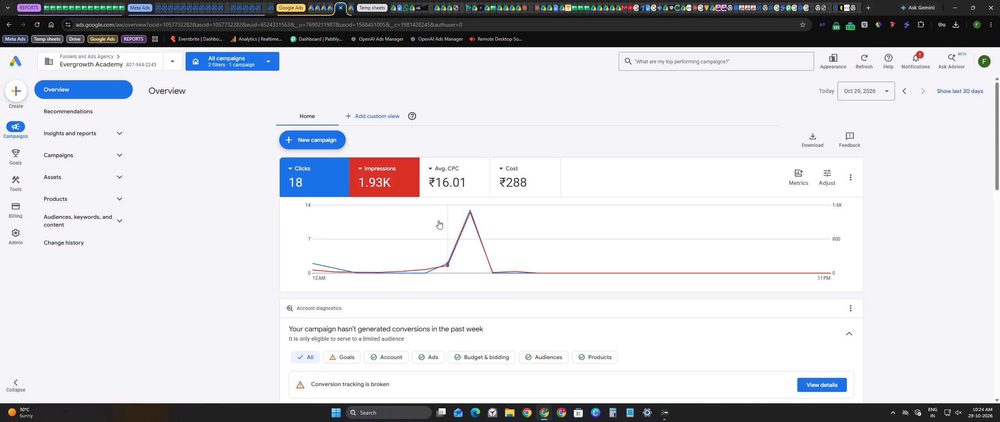
{"action": "left_click", "coordinate": [440, 221]}
{"action": "left_click_drag", "start_coordinate": [440, 221], "coordinate": [401, 217]}
{"action": "key", "text": "alt+Tab"}
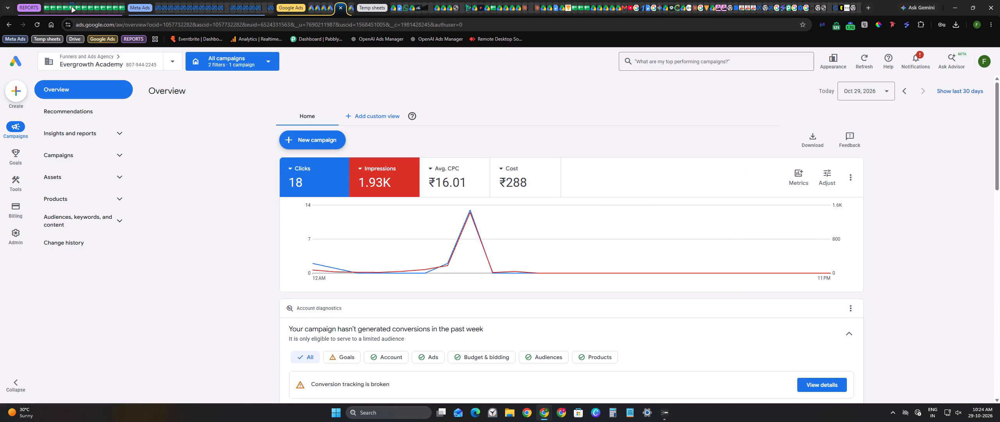
{"action": "left_click", "coordinate": [55, 5]}
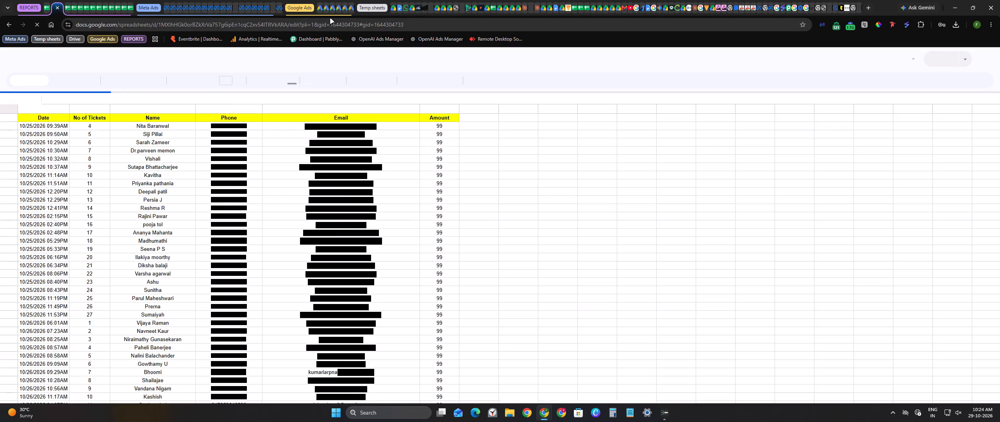
{"action": "key", "text": "ctrl+Down"}
{"action": "key", "text": "ctrl+Down"}
{"action": "key", "text": "ctrl+Down"}
{"action": "key", "text": "ctrl+Down"}
{"action": "key", "text": "ctrl+Down"}
{"action": "key", "text": "ctrl+Down"}
{"action": "key", "text": "ctrl+Down"}
{"action": "key", "text": "ctrl+Down"}
{"action": "key", "text": "ctrl+Down"}
{"action": "key", "text": "ctrl+Down"}
{"action": "key", "text": "ctrl+Down"}
{"action": "key", "text": "ctrl+Down"}
{"action": "key", "text": "ctrl+Down"}
{"action": "key", "text": "ctrl+Down"}
{"action": "key", "text": "ctrl+Down"}
{"action": "key", "text": "ctrl+Down"}
{"action": "key", "text": "ctrl+Down"}
{"action": "key", "text": "ctrl+Down"}
{"action": "key", "text": "ctrl+Down"}
{"action": "key", "text": "ctrl+Down"}
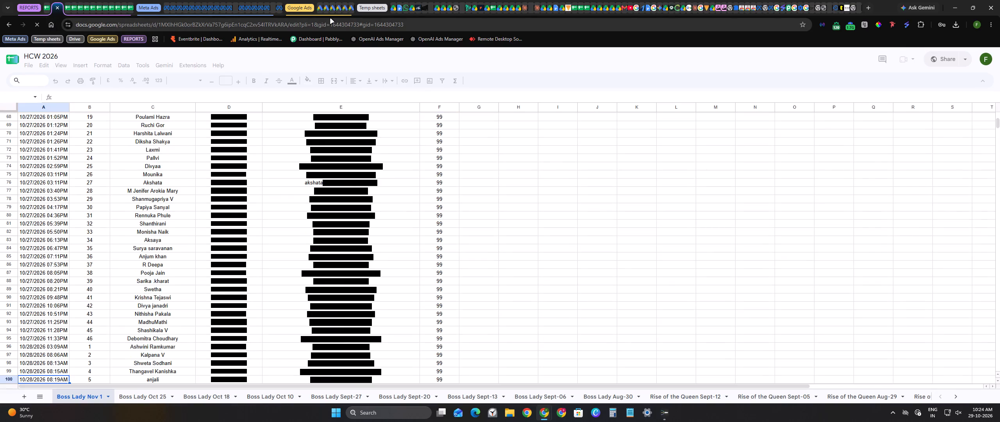
{"action": "key", "text": "ctrl+Down"}
{"action": "key", "text": "ctrl+Down"}
{"action": "key", "text": "ctrl+Down"}
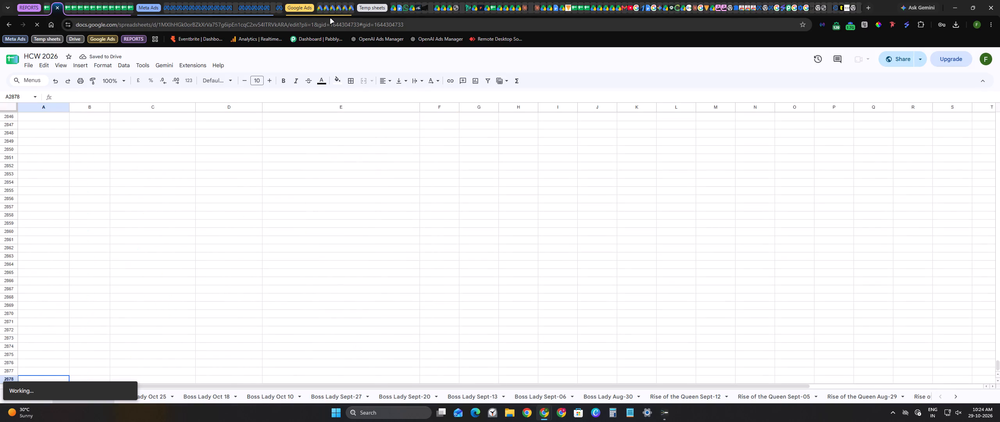
{"action": "key", "text": "ctrl+Up"}
{"action": "scroll", "coordinate": [165, 141], "scroll_direction": "up", "scroll_amount": 3}
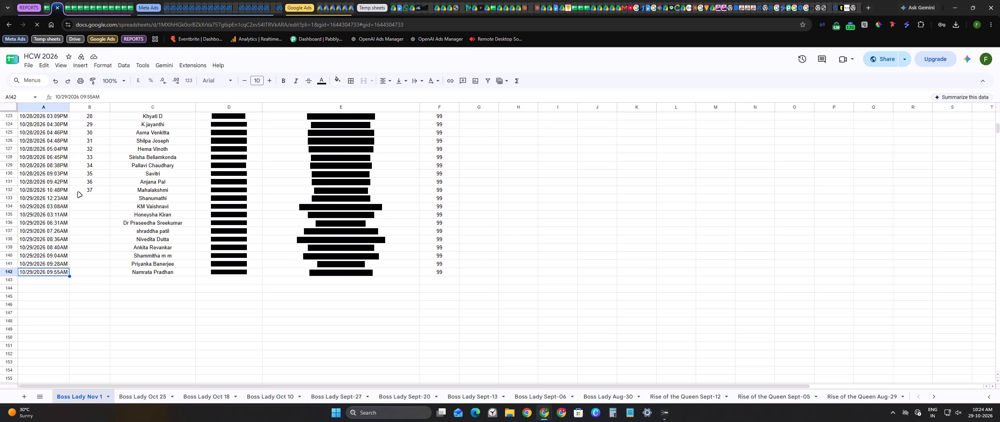
{"action": "left_click", "coordinate": [78, 196]}
{"action": "key", "text": "1"}
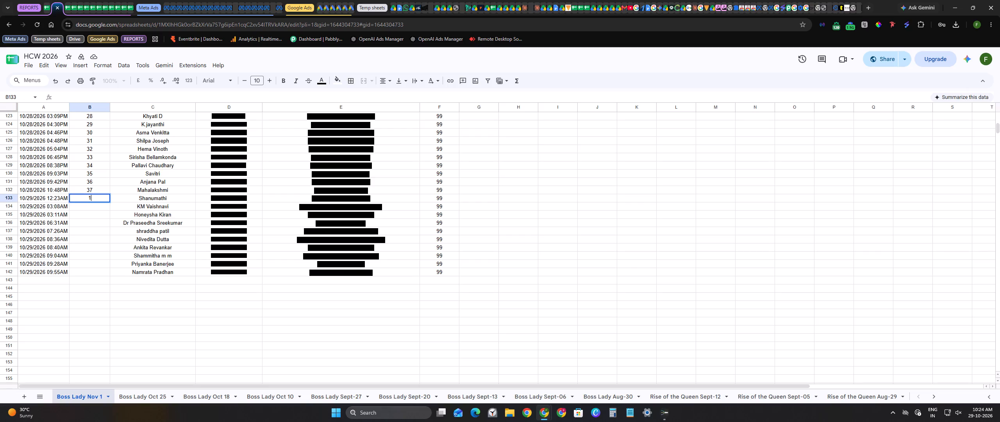
{"action": "key", "text": "Return"}
{"action": "key", "text": "2"}
{"action": "key", "text": "Return"}
{"action": "key", "text": "3"}
{"action": "key", "text": "Return"}
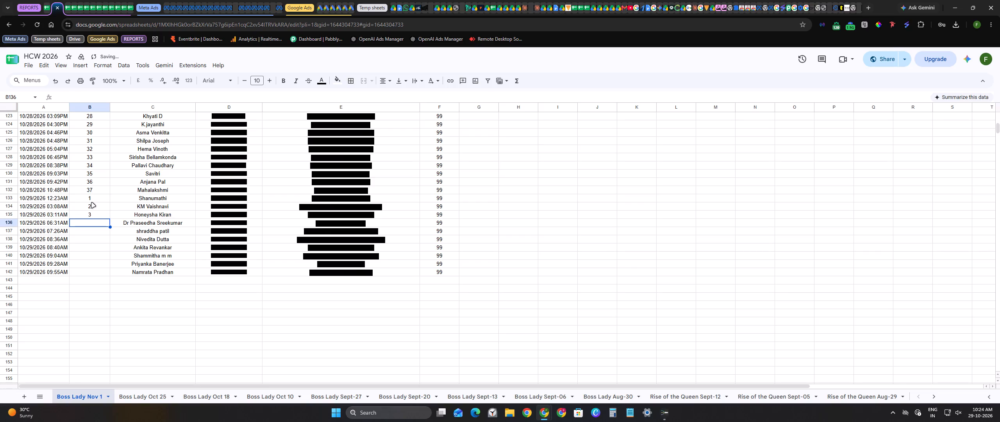
{"action": "left_click_drag", "start_coordinate": [94, 200], "coordinate": [91, 217]}
{"action": "double_click", "coordinate": [108, 218]}
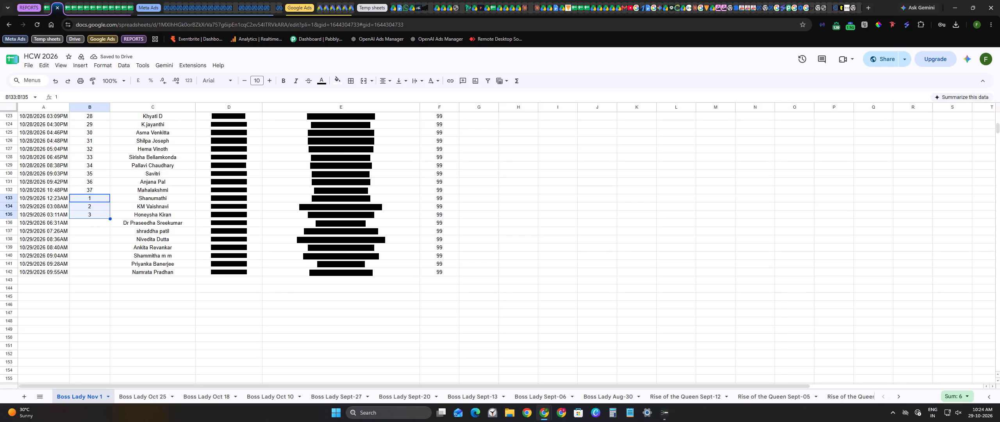
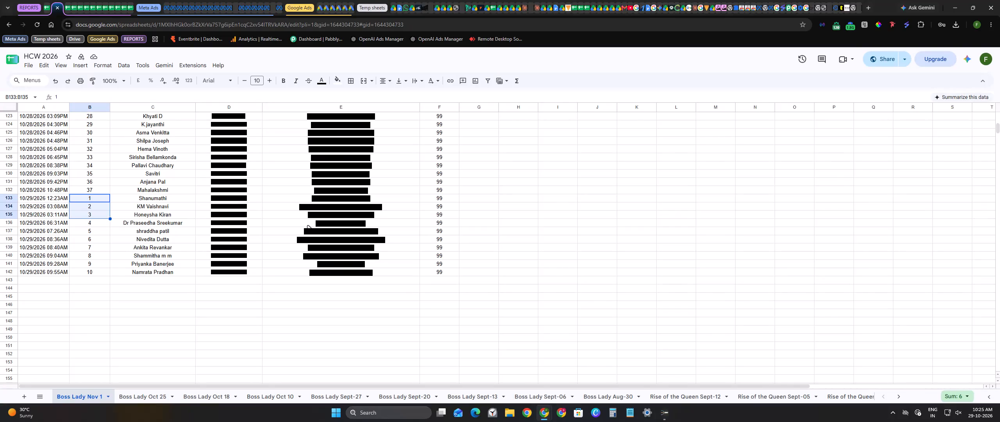
Enter Maalica's tickets as 37 for yesterday and 10 for today, and save and sync the Maalica entries.
{"action": "key", "text": "alt+Tab"}
{"action": "type", "text": "37"}
{"action": "key", "text": "Tab"}
{"action": "key", "text": "Tab"}
{"action": "key", "text": "Tab"}
{"action": "type", "text": "10"}
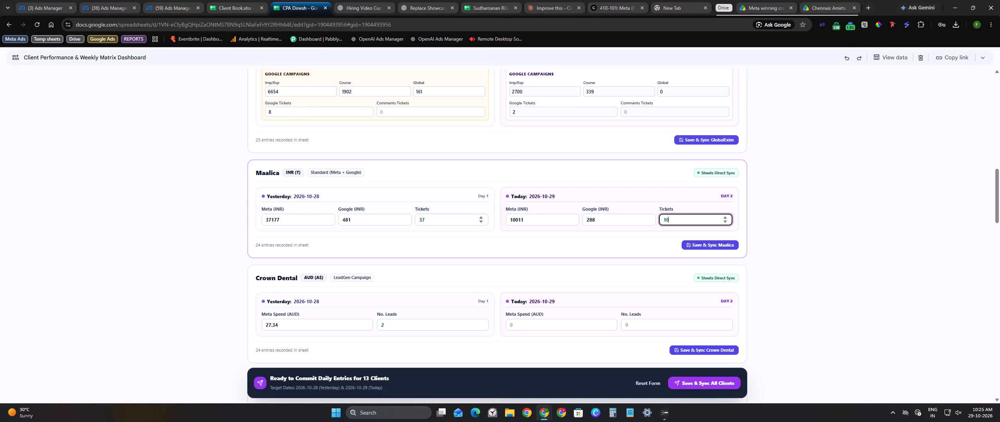
{"action": "left_click", "coordinate": [727, 248]}
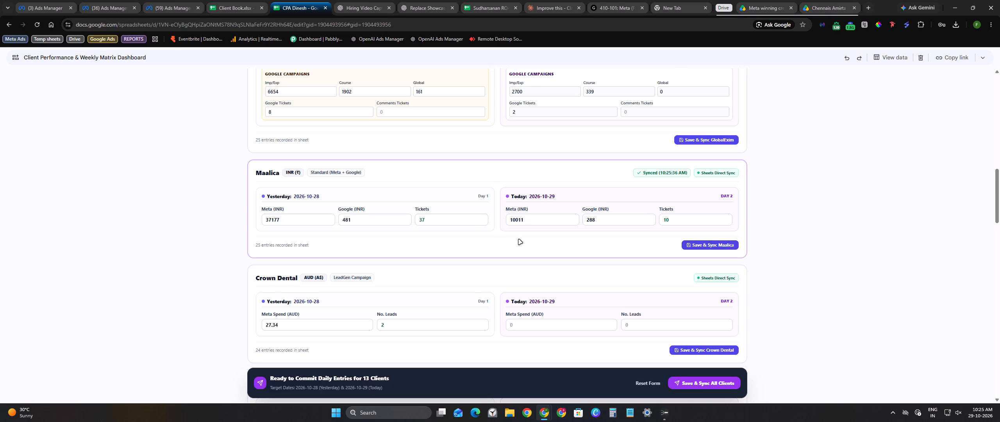
{"action": "scroll", "coordinate": [647, 259], "scroll_direction": "down", "scroll_amount": 2}
{"action": "left_click", "coordinate": [725, 138]}
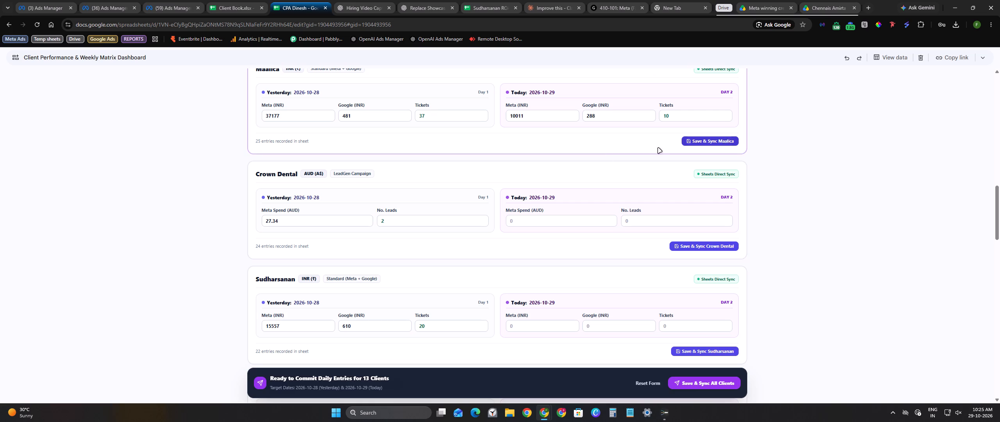
Select Crown Dental's yesterday Meta spend for replacement and open the Meta Ads Manager campaigns for its ad account.
{"action": "left_click_drag", "start_coordinate": [327, 219], "coordinate": [125, 207]}
{"action": "key", "text": "alt+Tab"}
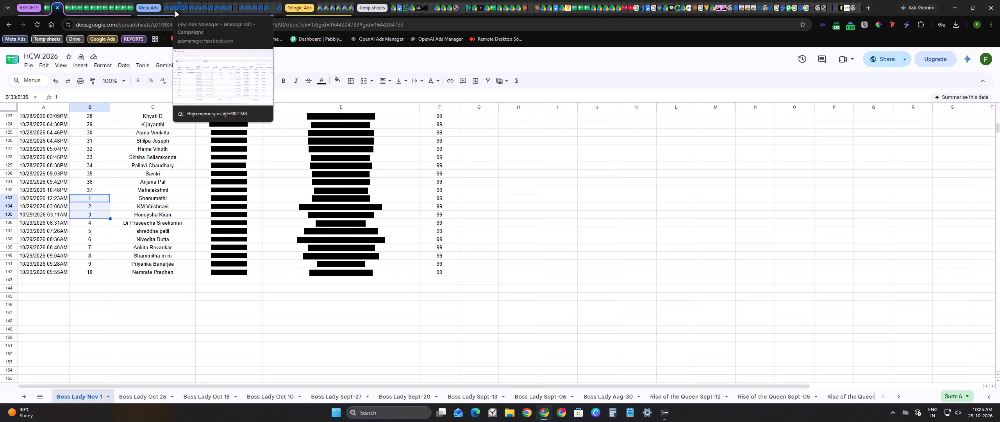
{"action": "left_click", "coordinate": [194, 7]}
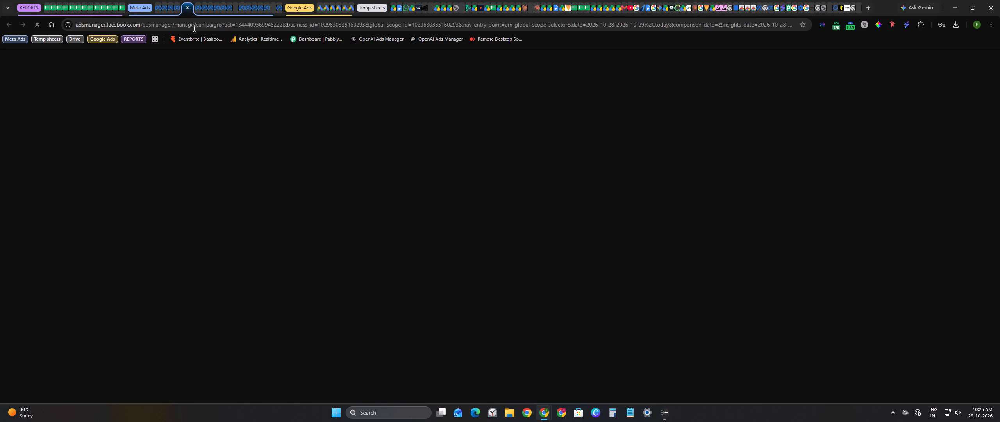
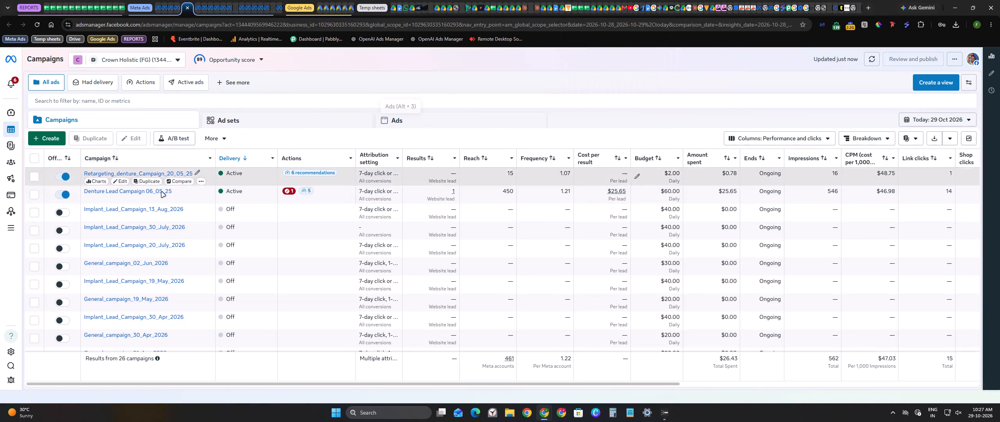
Show the Crown Dental account's Meta campaign results for yesterday, 28 Oct 2026.
{"action": "left_click", "coordinate": [943, 114]}
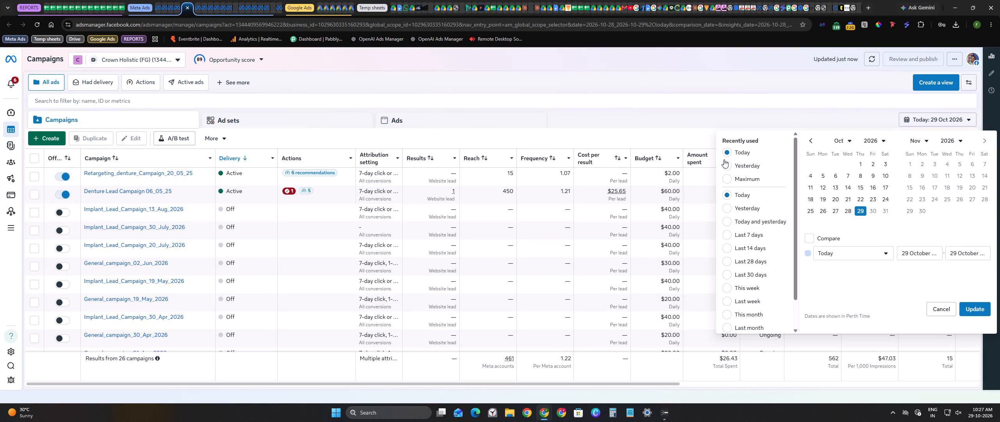
{"action": "left_click", "coordinate": [739, 166]}
Suspend all inactive browser tabs with the RAM optimizer extension.
{"action": "left_click", "coordinate": [834, 26]}
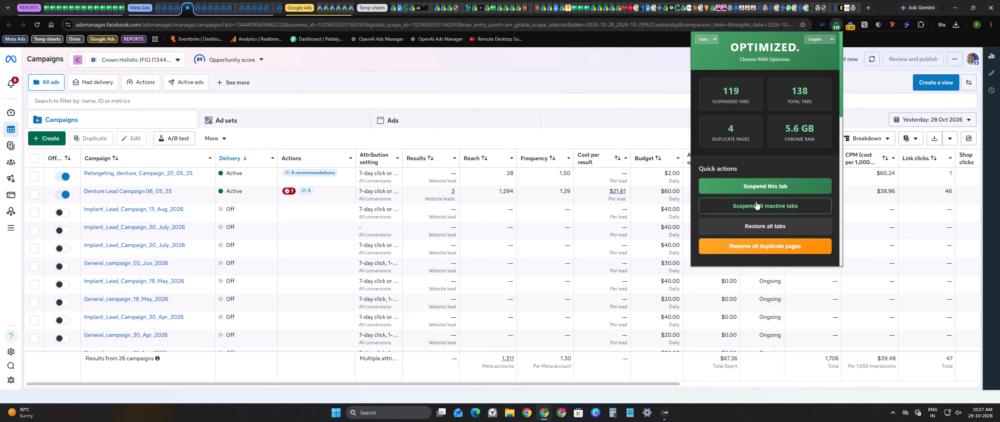
{"action": "left_click", "coordinate": [756, 204]}
{"action": "left_click", "coordinate": [629, 78]}
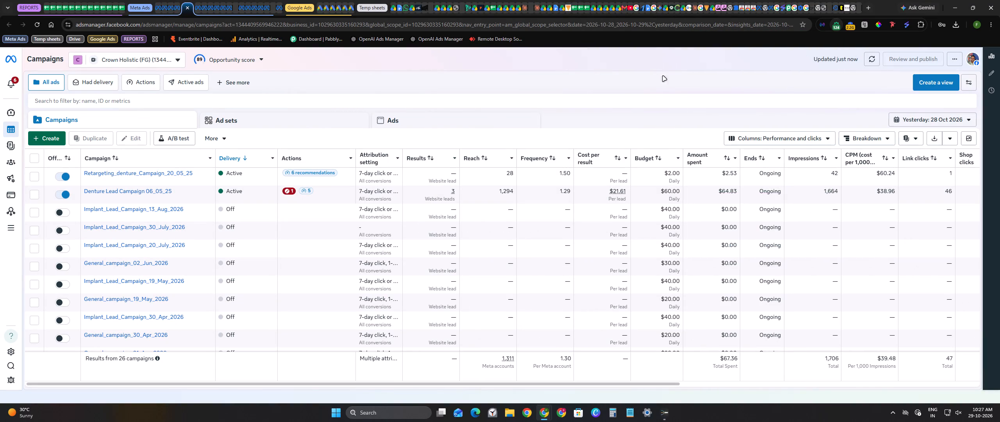
Switch to the Client Performance dashboard and set Crown Dental's yesterday Meta spend to 67.36 AUD.
{"action": "key", "text": "alt+Tab"}
{"action": "type", "text": "67.36"}
{"action": "key", "text": "Tab"}
{"action": "key", "text": "Tab"}
{"action": "key", "text": "Tab"}
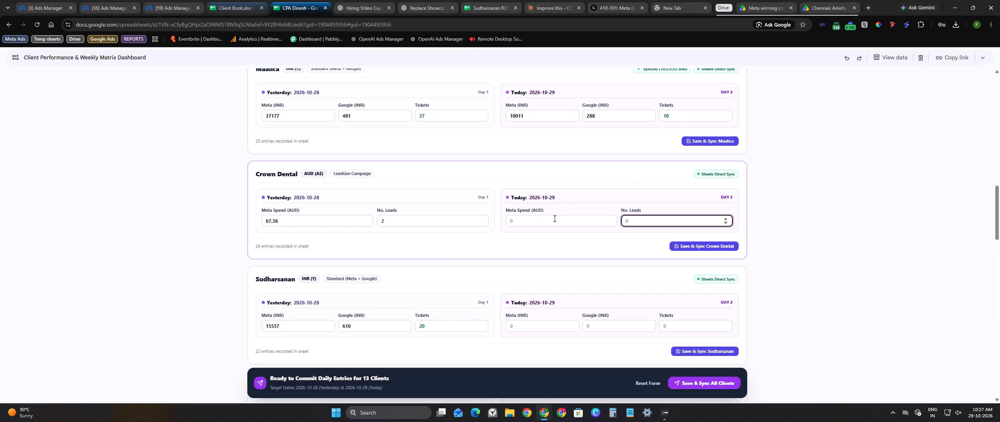
Select Crown Dental's today Meta spend for entry and switch to Ads Manager to show the campaign results for today.
{"action": "left_click", "coordinate": [550, 224]}
{"action": "key", "text": "alt+Tab"}
{"action": "left_click", "coordinate": [944, 118]}
{"action": "left_click", "coordinate": [737, 156]}
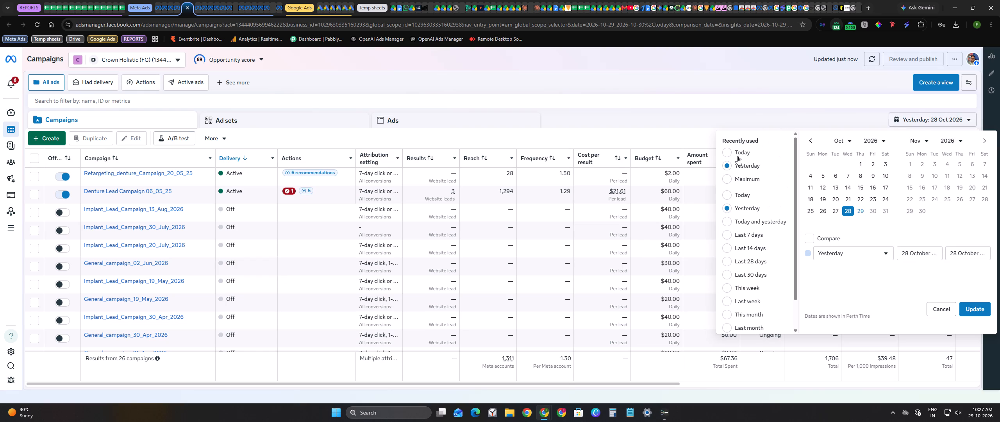
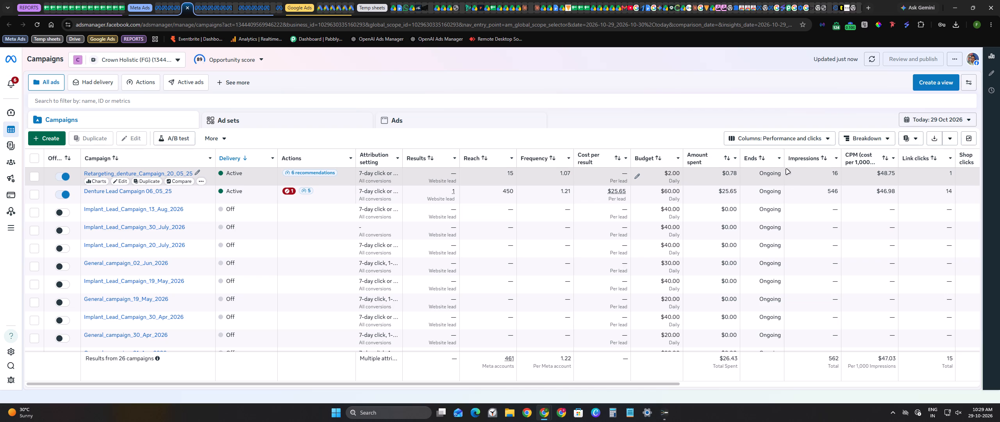
Switch to the Client Performance dashboard, set Crown Dental's today Meta spend to 26.43 AUD and select its yesterday lead count for entry.
{"action": "key", "text": "alt+Tab"}
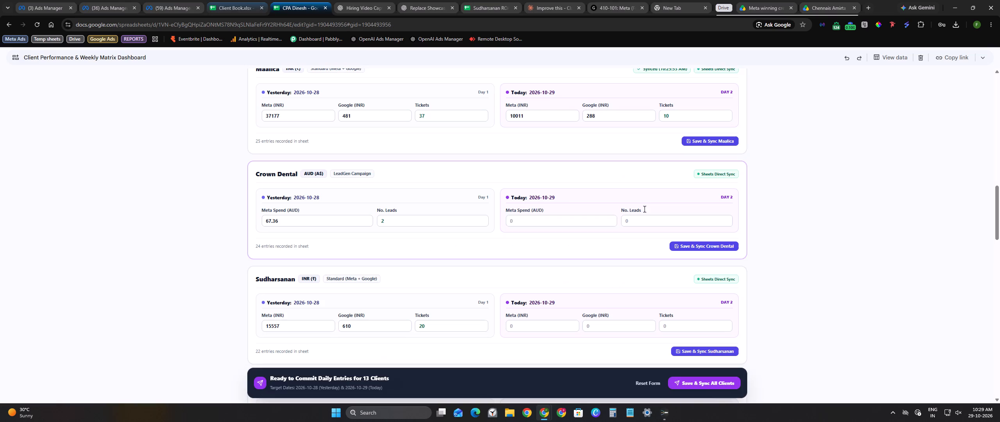
{"action": "type", "text": "26.43"}
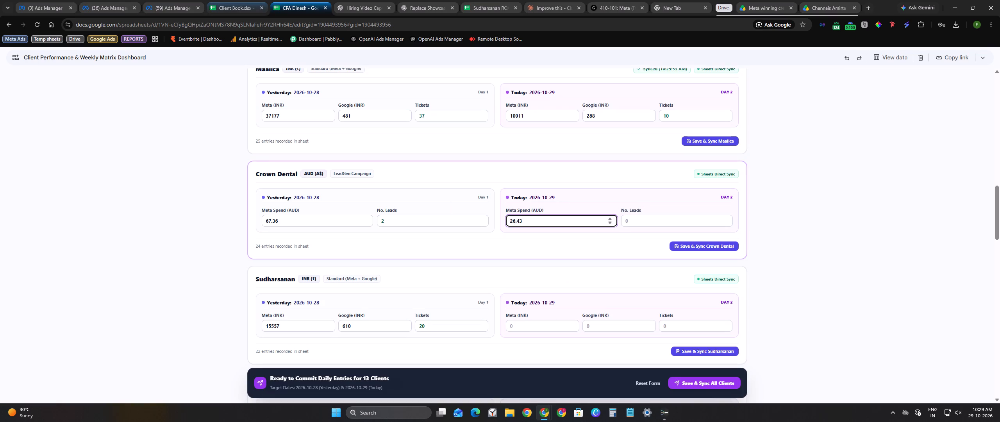
{"action": "left_click_drag", "start_coordinate": [420, 220], "coordinate": [312, 220]}
{"action": "key", "text": "alt+Tab"}
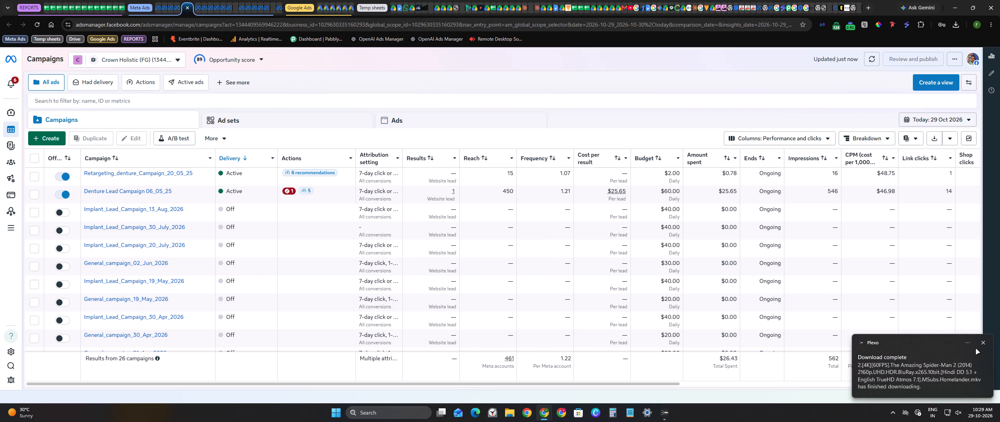
Dismiss the download notification, switch to File Explorer and open the Downloads folder on DATA SSD (D:).
{"action": "left_click", "coordinate": [983, 342]}
{"action": "left_click", "coordinate": [512, 418]}
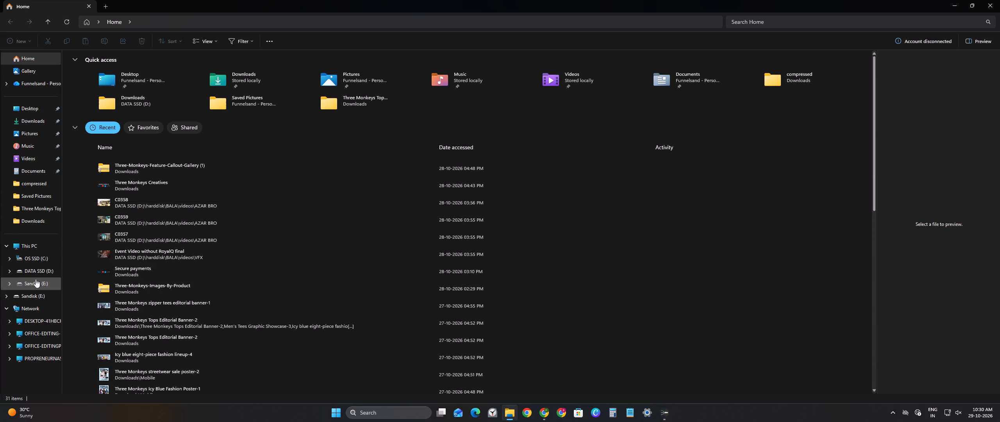
{"action": "left_click", "coordinate": [36, 266]}
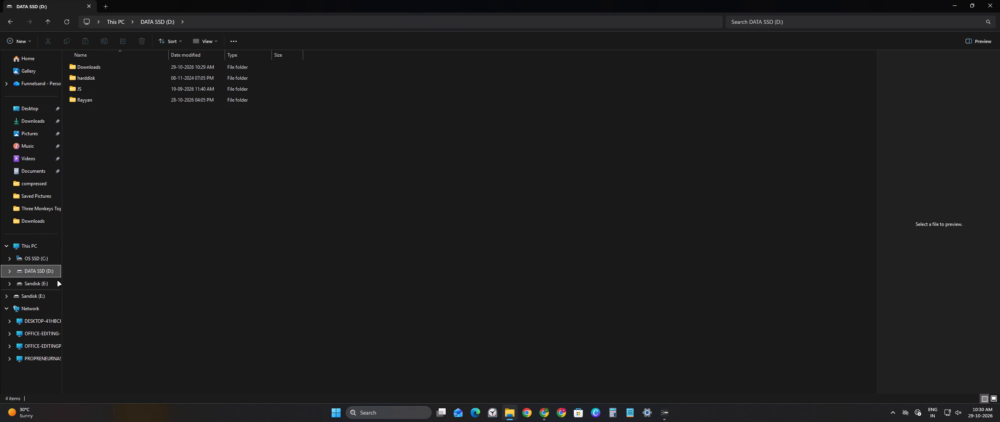
{"action": "left_click", "coordinate": [41, 290]}
{"action": "left_click", "coordinate": [34, 281]}
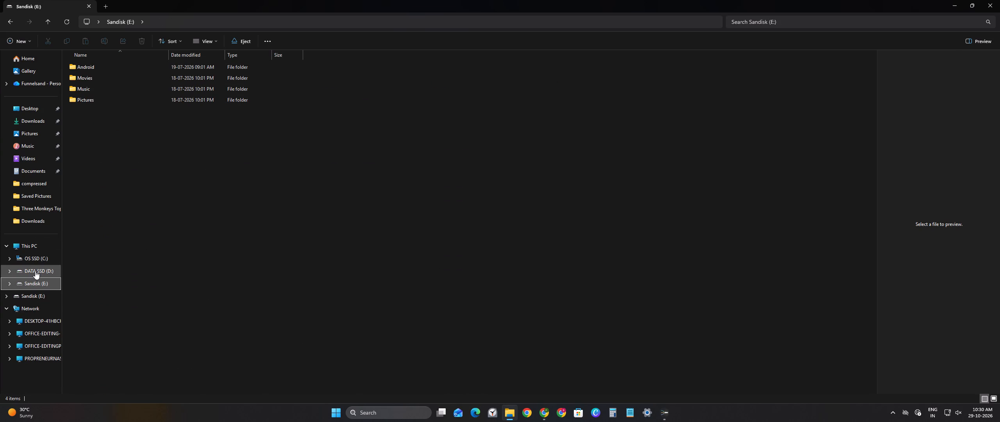
{"action": "left_click", "coordinate": [35, 271]}
{"action": "left_click", "coordinate": [107, 72]}
{"action": "double_click", "coordinate": [108, 63]}
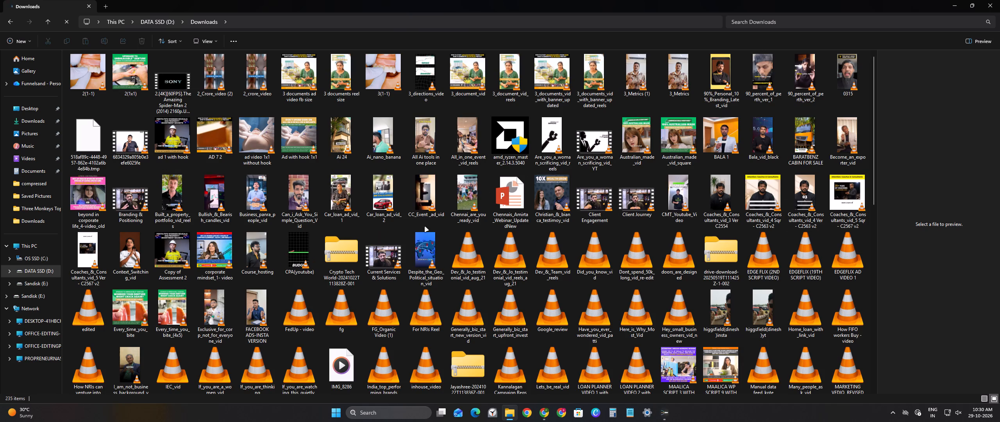
Copy the Amazing Spider-Man 2 (2014) video from Downloads to the Sandisk (E:) drive and minimise the progress and File Explorer windows.
{"action": "left_click_drag", "start_coordinate": [874, 155], "coordinate": [864, 258]}
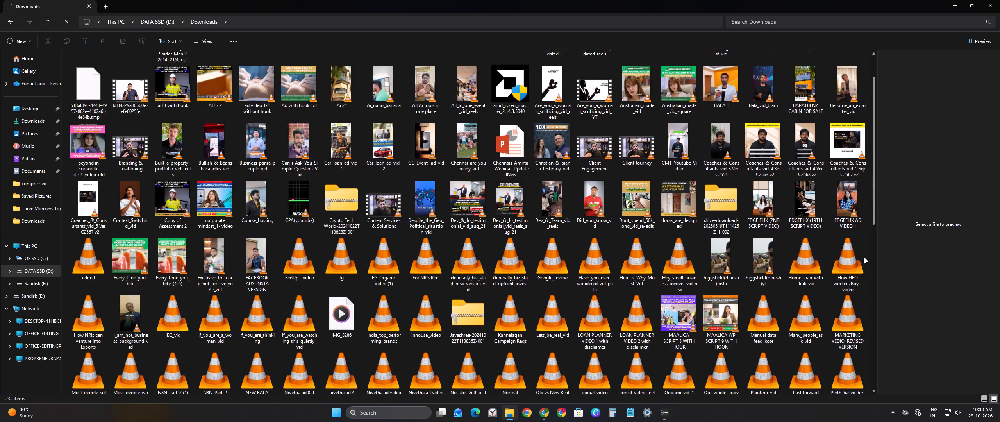
{"action": "left_click_drag", "start_coordinate": [864, 258], "coordinate": [854, 358]}
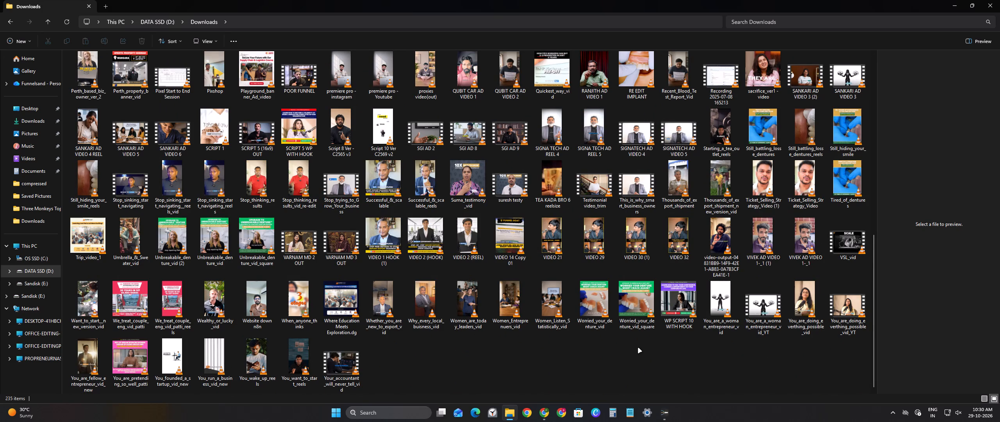
{"action": "scroll", "coordinate": [638, 348], "scroll_direction": "up", "scroll_amount": 2}
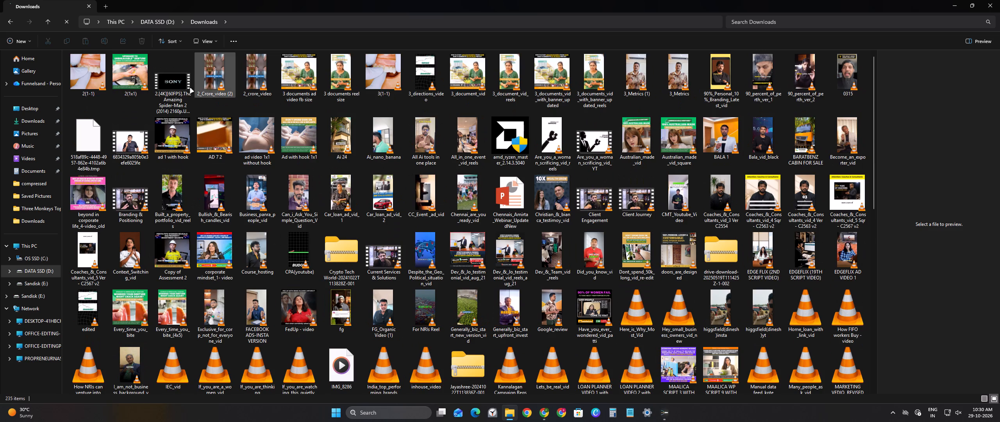
{"action": "left_click_drag", "start_coordinate": [164, 90], "coordinate": [137, 207]}
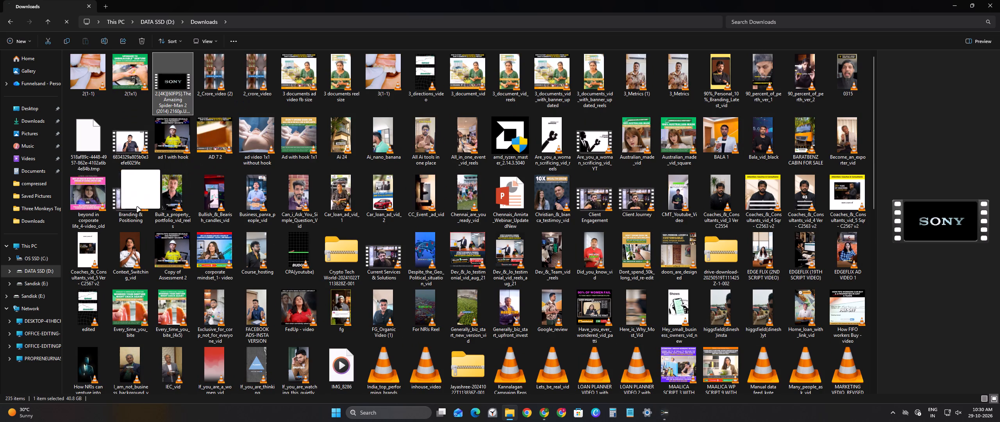
{"action": "left_click_drag", "start_coordinate": [137, 207], "coordinate": [37, 284]}
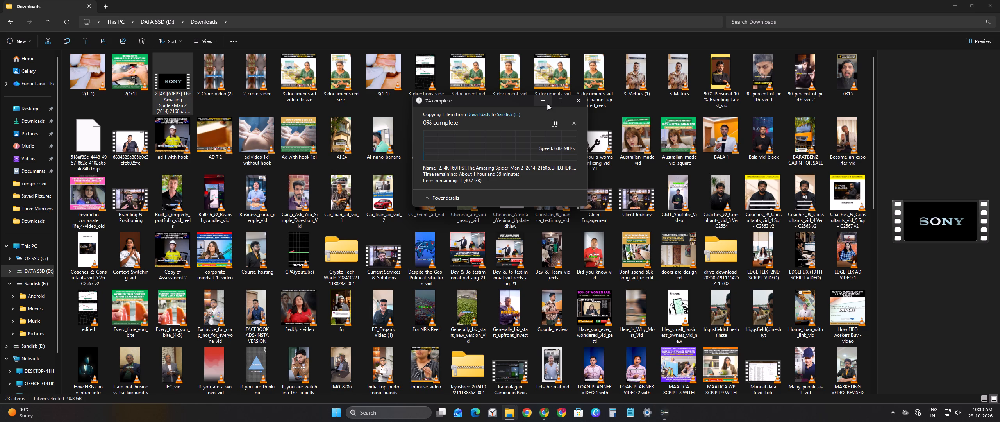
{"action": "left_click", "coordinate": [548, 105]}
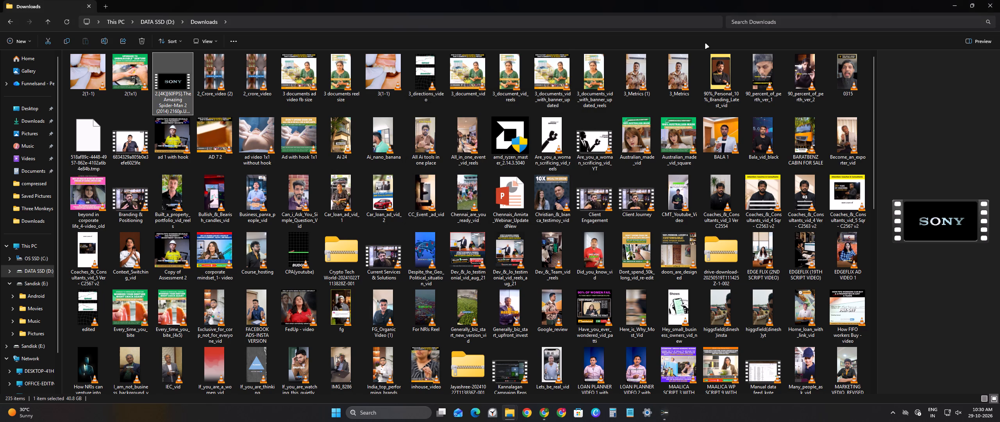
{"action": "left_click", "coordinate": [955, 4]}
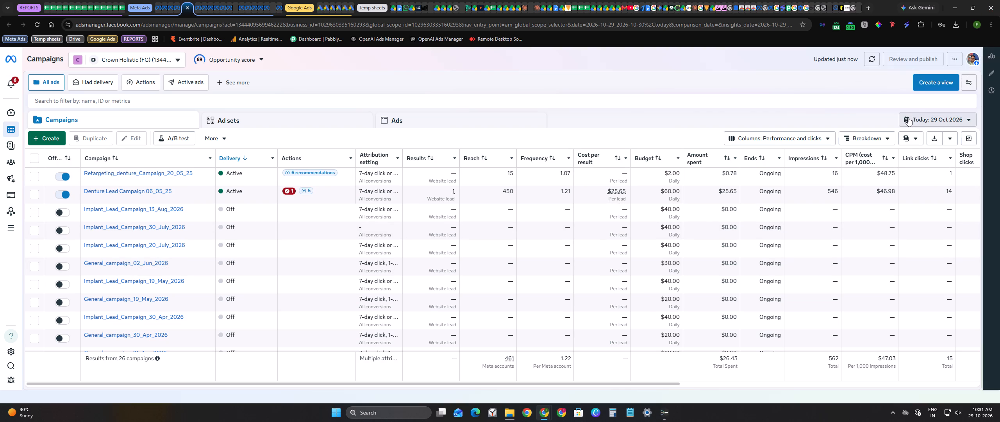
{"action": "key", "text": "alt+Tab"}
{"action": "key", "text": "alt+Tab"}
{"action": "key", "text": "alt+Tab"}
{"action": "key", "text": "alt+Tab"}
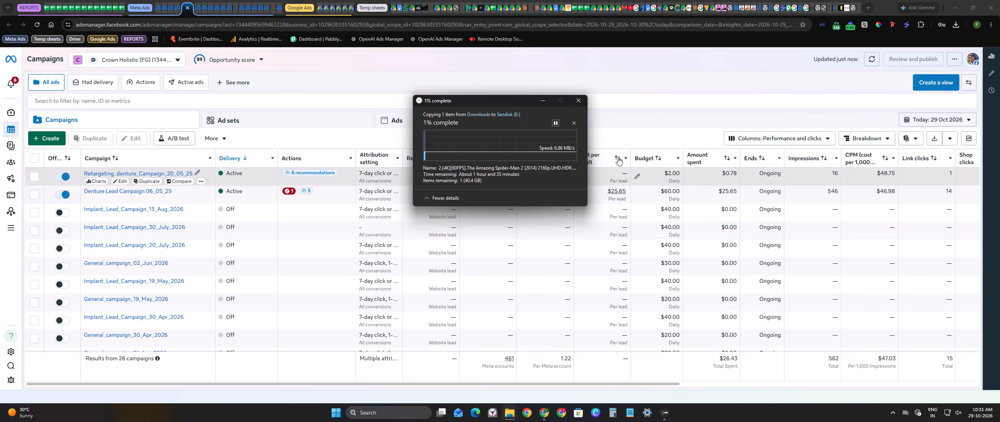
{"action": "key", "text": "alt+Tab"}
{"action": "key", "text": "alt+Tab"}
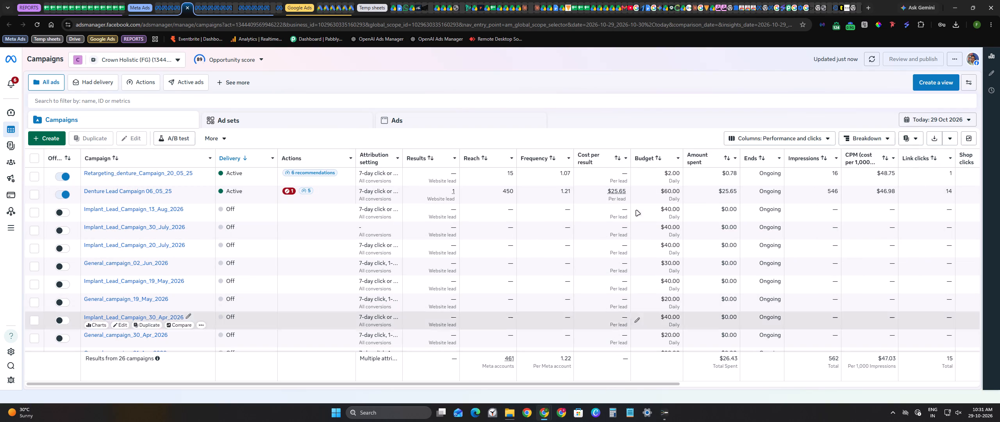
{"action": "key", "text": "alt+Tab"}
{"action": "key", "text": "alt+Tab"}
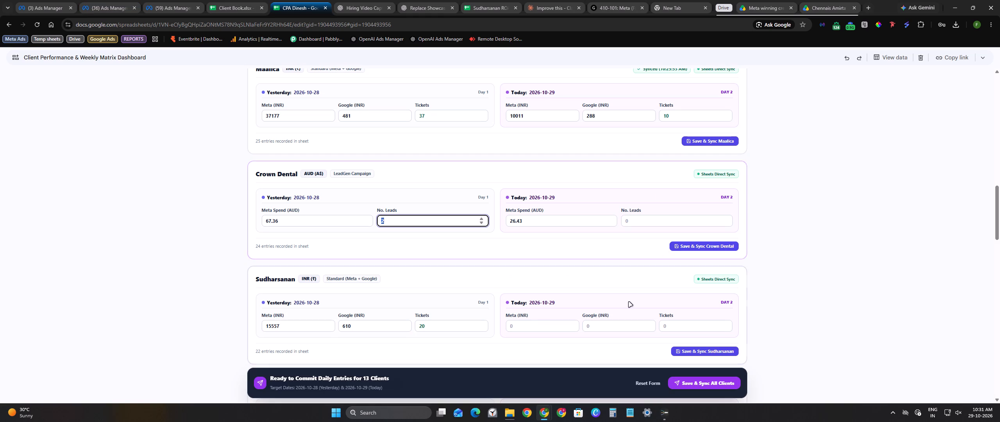
In the Crown Holistic Dental Sheet's Denture Leads, number the last 28/10/2026 lead as 3 and the 29/10/2026 lead as 1.
{"action": "key", "text": "alt+Tab"}
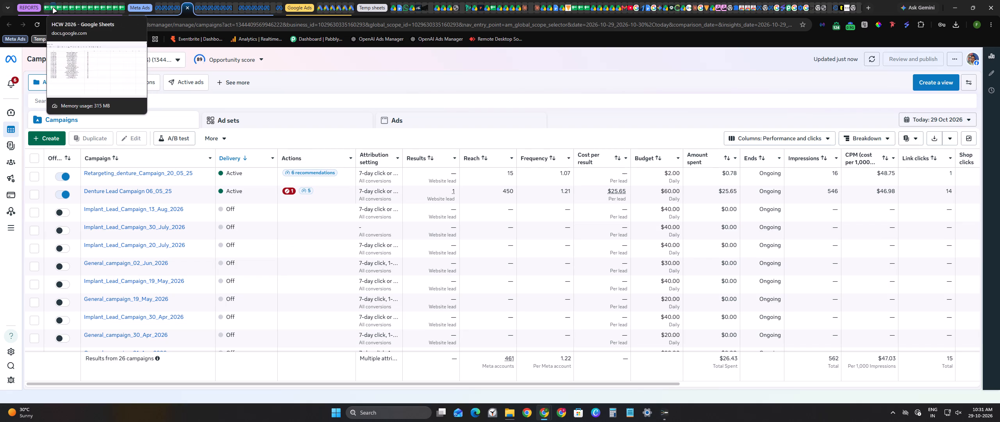
{"action": "left_click", "coordinate": [59, 11]}
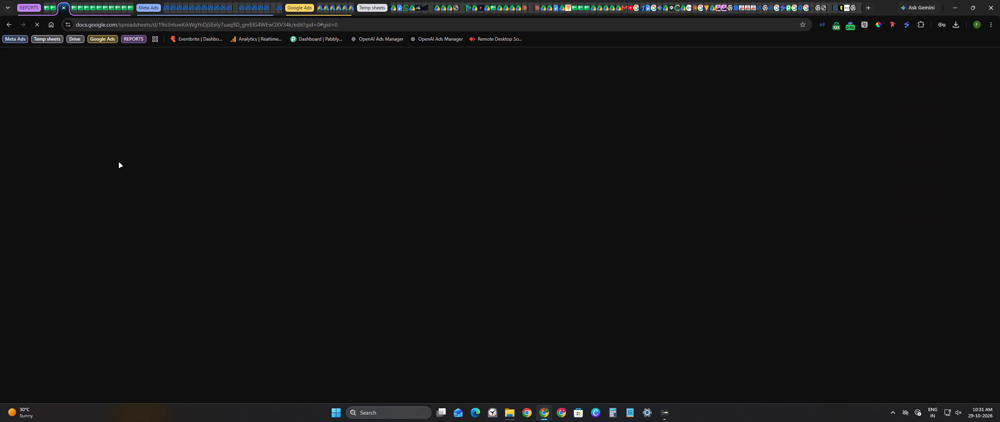
{"action": "key", "text": "ctrl+Down"}
{"action": "key", "text": "ctrl+Down"}
{"action": "key", "text": "ctrl+Down"}
{"action": "key", "text": "ctrl+Down"}
{"action": "key", "text": "ctrl+Down"}
{"action": "key", "text": "ctrl+Down"}
{"action": "key", "text": "ctrl+Down"}
{"action": "key", "text": "ctrl+Down"}
{"action": "key", "text": "ctrl+Down"}
{"action": "key", "text": "ctrl+Down"}
{"action": "key", "text": "ctrl+Down"}
{"action": "key", "text": "ctrl+Down"}
{"action": "key", "text": "ctrl+Down"}
{"action": "key", "text": "ctrl+Down"}
{"action": "key", "text": "ctrl+Down"}
{"action": "key", "text": "ctrl+Down"}
{"action": "key", "text": "ctrl+Down"}
{"action": "key", "text": "ctrl+Down"}
{"action": "key", "text": "ctrl+Down"}
{"action": "key", "text": "ctrl+Down"}
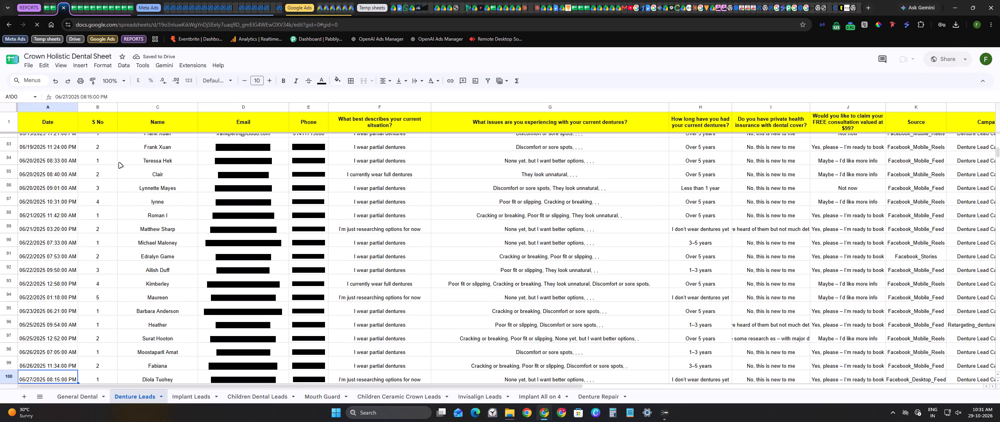
{"action": "key", "text": "ctrl+Down"}
{"action": "key", "text": "ctrl+Down"}
{"action": "key", "text": "ctrl+Down"}
{"action": "key", "text": "ctrl+Down"}
{"action": "key", "text": "ctrl+Down"}
{"action": "key", "text": "ctrl+Down"}
{"action": "key", "text": "ctrl+Down"}
{"action": "key", "text": "ctrl+Down"}
{"action": "key", "text": "ctrl+Down"}
{"action": "key", "text": "ctrl+Down"}
{"action": "key", "text": "ctrl+Down"}
{"action": "key", "text": "ctrl+Down"}
{"action": "key", "text": "ctrl+Down"}
{"action": "key", "text": "ctrl+Down"}
{"action": "key", "text": "ctrl+Down"}
{"action": "key", "text": "ctrl+Up"}
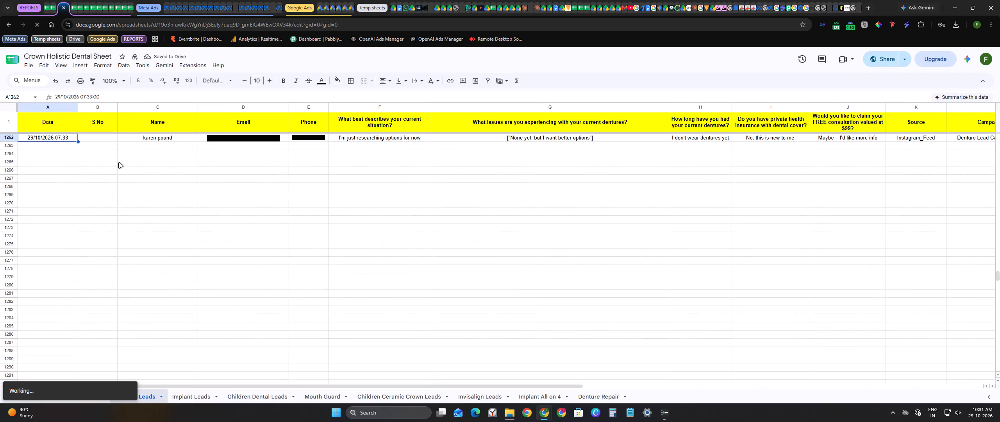
{"action": "scroll", "coordinate": [119, 163], "scroll_direction": "up", "scroll_amount": 2}
{"action": "left_click", "coordinate": [98, 234]}
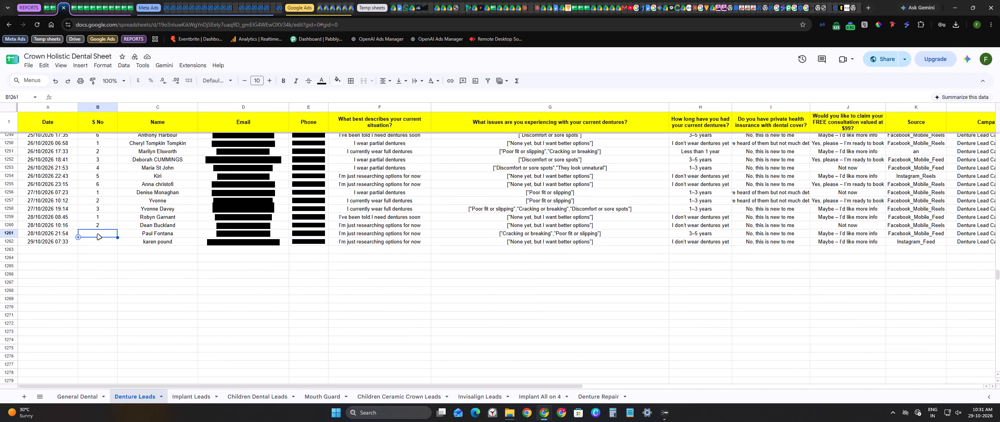
{"action": "key", "text": "3"}
{"action": "key", "text": "Return"}
{"action": "key", "text": "1"}
{"action": "key", "text": "Return"}
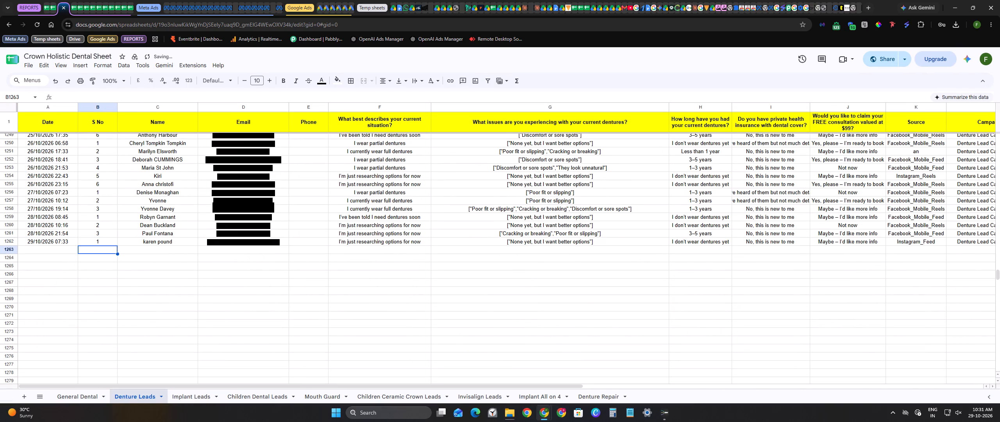
{"action": "left_click", "coordinate": [100, 236]}
{"action": "left_click", "coordinate": [100, 247]}
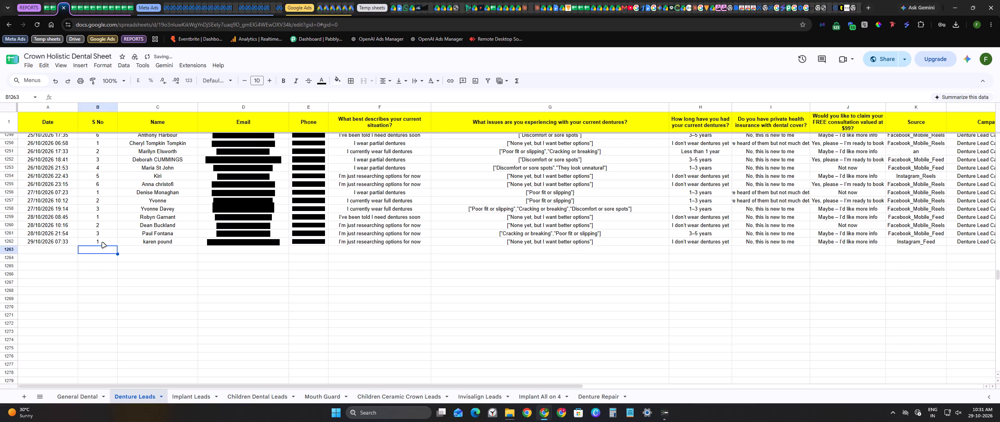
{"action": "left_click", "coordinate": [102, 243]}
{"action": "left_click", "coordinate": [102, 234]}
{"action": "left_click", "coordinate": [101, 243]}
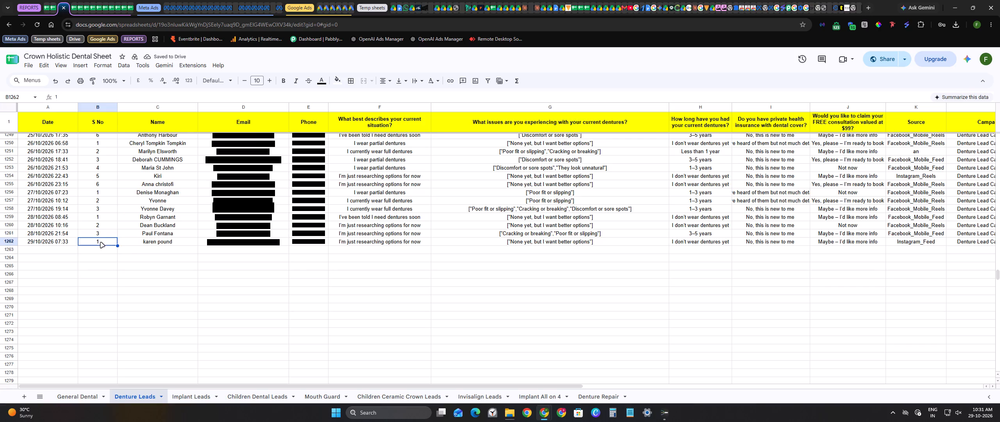
Switch to the dashboard, set Crown Dental's leads to 3 for yesterday and 1 for today, and save and sync Crown Dental.
{"action": "key", "text": "alt+Tab"}
{"action": "key", "text": "3"}
{"action": "key", "text": "Tab"}
{"action": "key", "text": "Tab"}
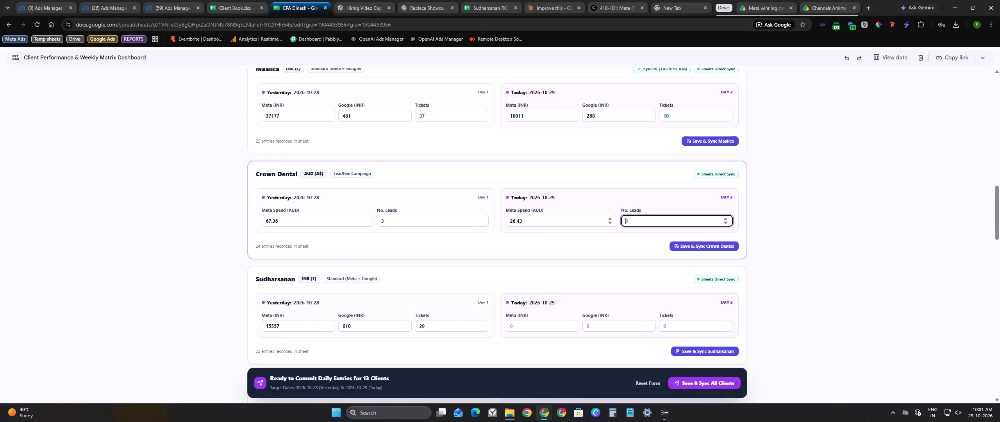
{"action": "key", "text": "1"}
{"action": "left_click", "coordinate": [700, 249]}
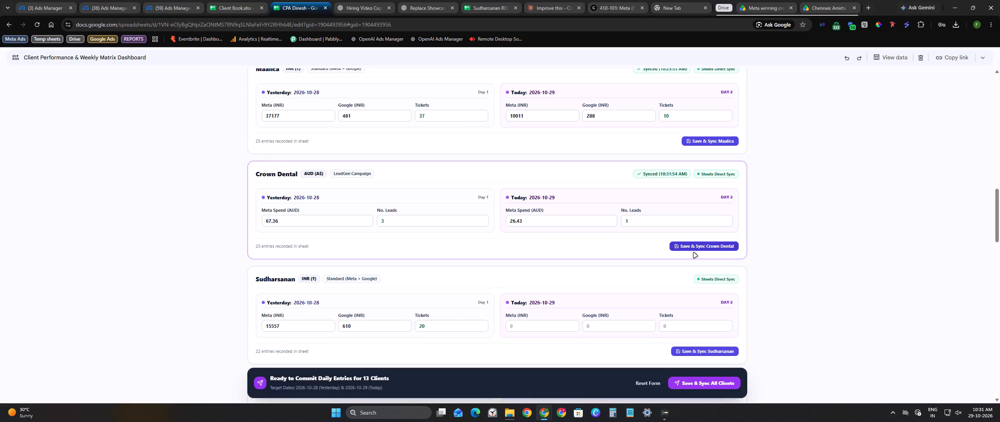
Select Sudharsanan's yesterday Meta spend for entry, view the Becoming Known ad sets in Ads Manager and return to the dashboard.
{"action": "scroll", "coordinate": [560, 169], "scroll_direction": "down", "scroll_amount": 3}
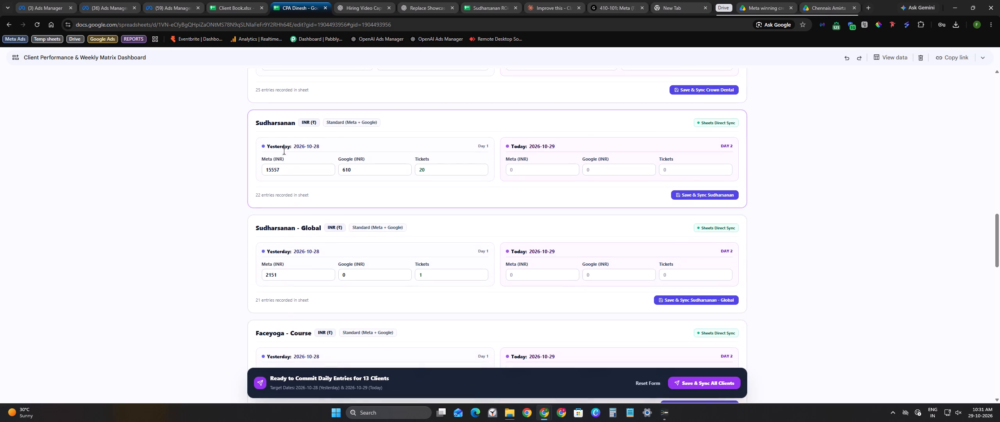
{"action": "left_click_drag", "start_coordinate": [293, 168], "coordinate": [266, 172]}
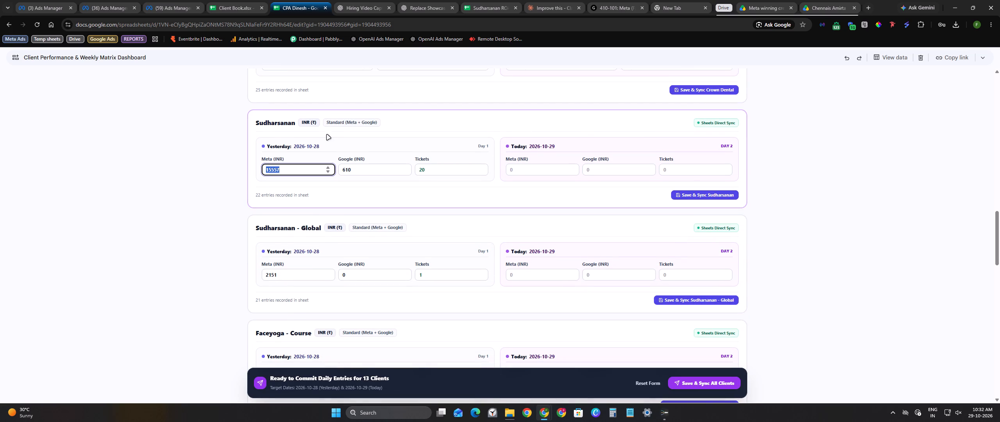
{"action": "key", "text": "alt+Tab"}
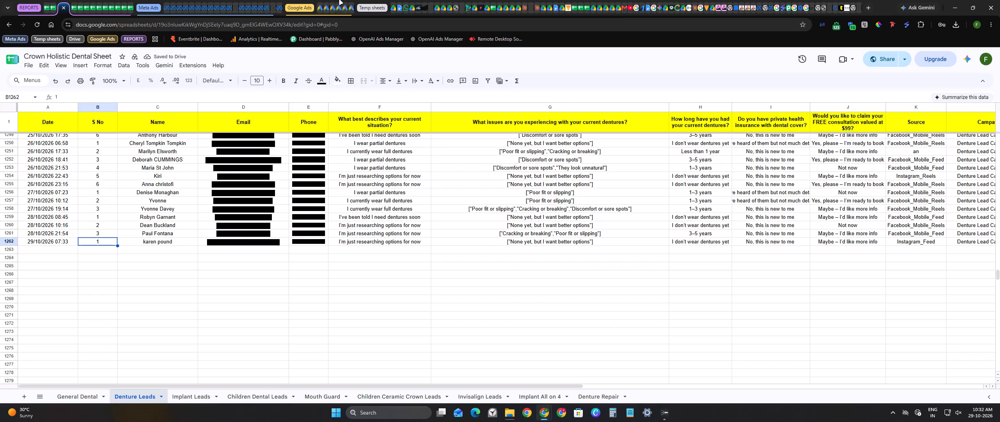
{"action": "left_click", "coordinate": [195, 12]}
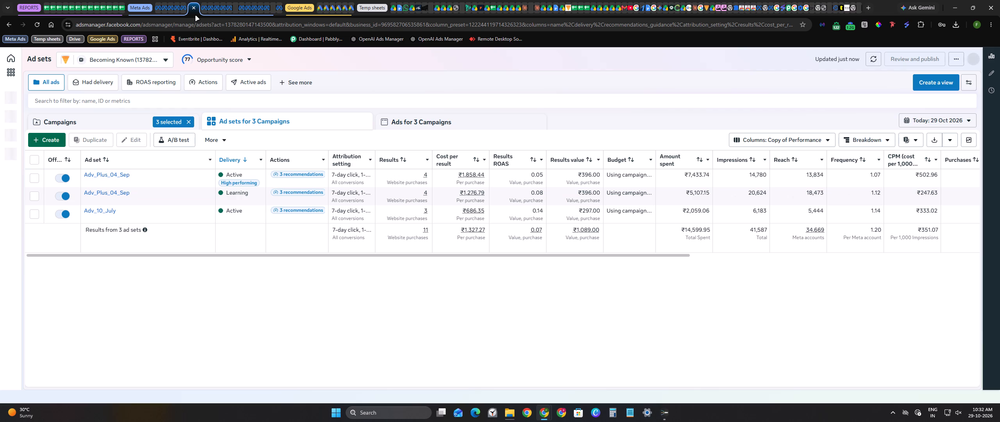
{"action": "key", "text": "alt+Tab"}
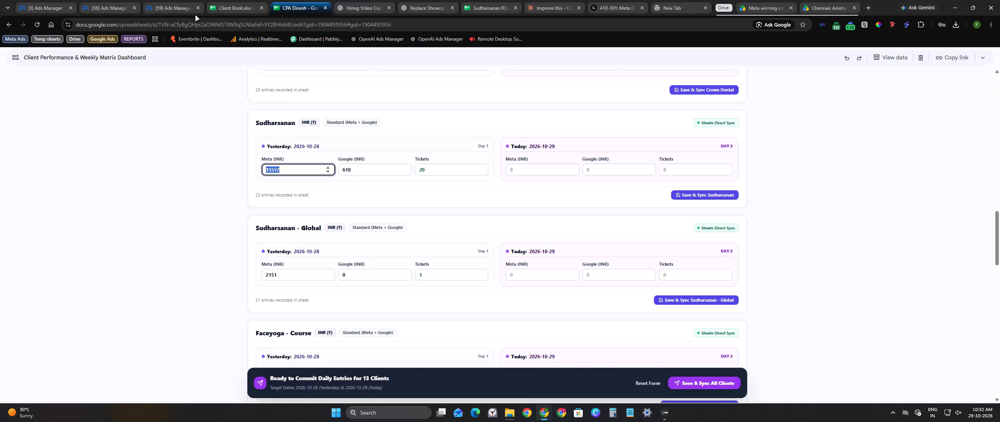
{"action": "scroll", "coordinate": [548, 118], "scroll_direction": "up", "scroll_amount": 3}
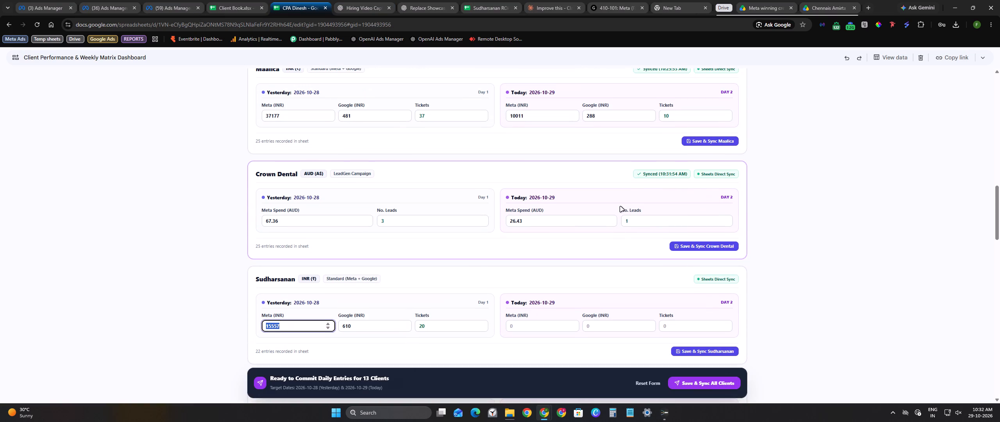
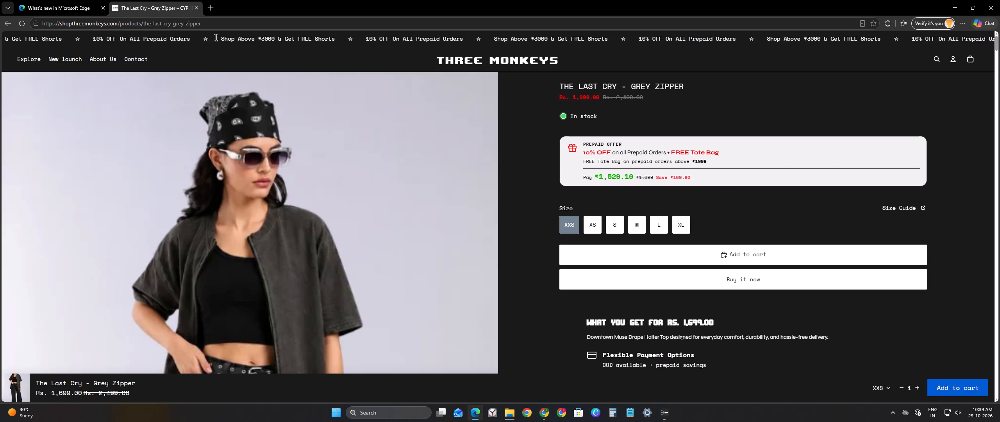
Examine the product photos, price offer and size options on the Three Monkeys page for The Last Cry - Grey Zipper.
{"action": "scroll", "coordinate": [335, 305], "scroll_direction": "down", "scroll_amount": 5}
{"action": "scroll", "coordinate": [259, 286], "scroll_direction": "down", "scroll_amount": 6}
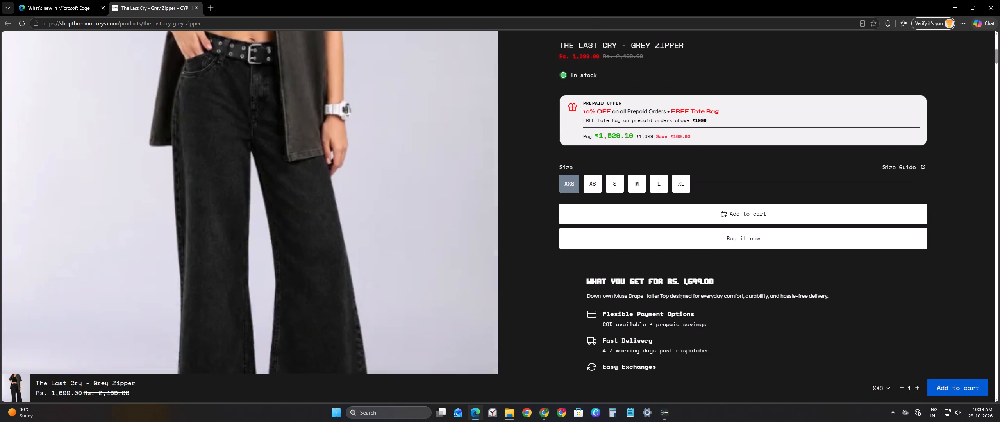
{"action": "scroll", "coordinate": [254, 252], "scroll_direction": "down", "scroll_amount": 11}
{"action": "scroll", "coordinate": [271, 267], "scroll_direction": "up", "scroll_amount": 13}
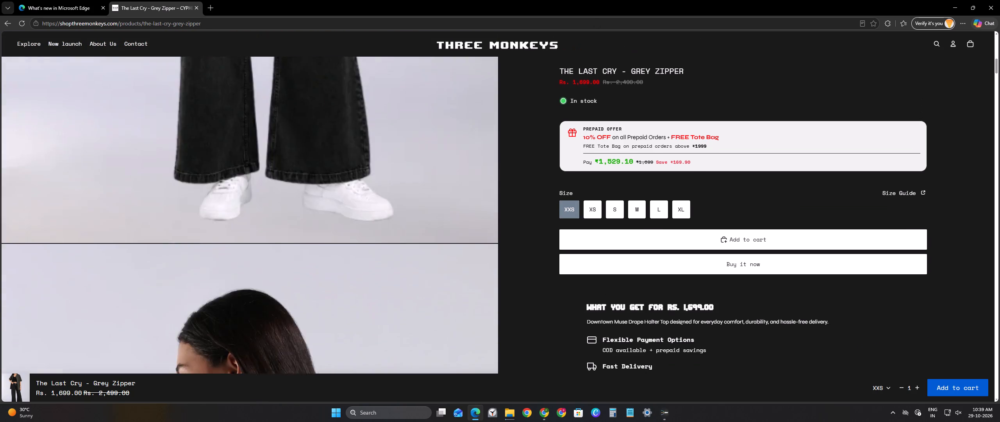
{"action": "scroll", "coordinate": [271, 267], "scroll_direction": "up", "scroll_amount": 4}
{"action": "scroll", "coordinate": [670, 284], "scroll_direction": "down", "scroll_amount": 6}
{"action": "left_click", "coordinate": [818, 279]}
{"action": "scroll", "coordinate": [804, 279], "scroll_direction": "down", "scroll_amount": 5}
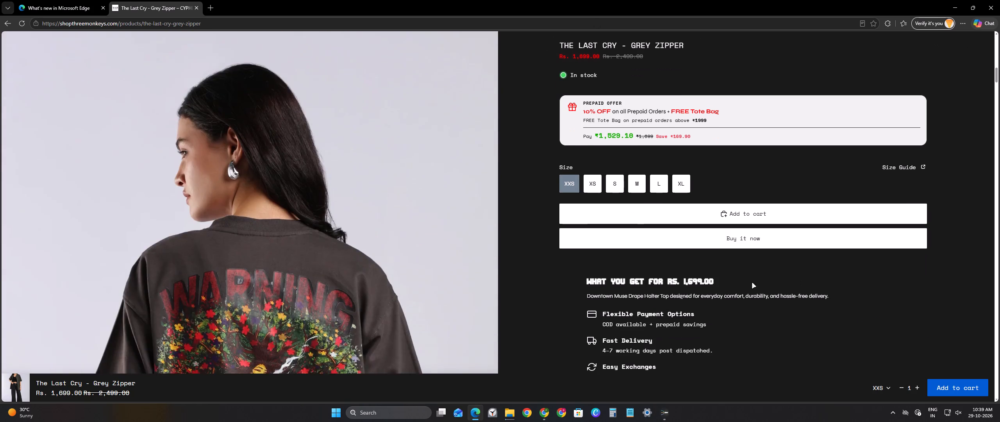
{"action": "scroll", "coordinate": [490, 279], "scroll_direction": "down", "scroll_amount": 20}
{"action": "scroll", "coordinate": [490, 279], "scroll_direction": "down", "scroll_amount": 10}
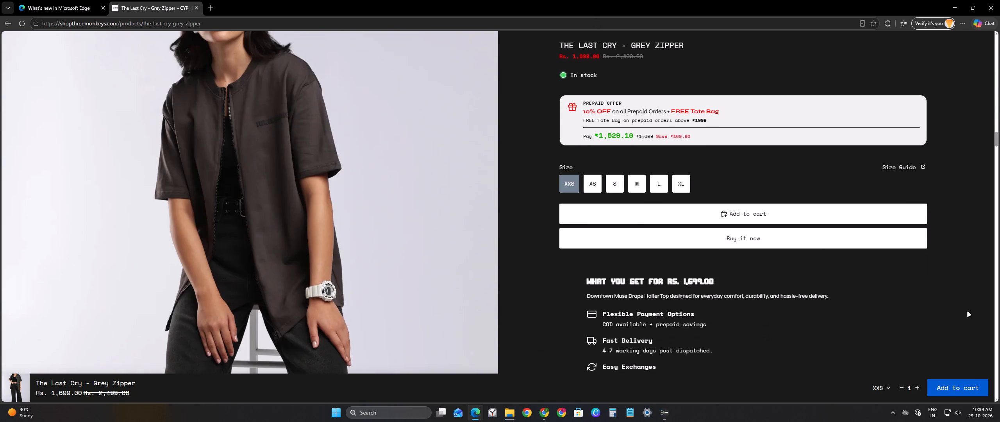
{"action": "left_click_drag", "start_coordinate": [968, 312], "coordinate": [960, 310]}
{"action": "scroll", "coordinate": [935, 296], "scroll_direction": "down", "scroll_amount": 5}
{"action": "left_click_drag", "start_coordinate": [999, 152], "coordinate": [999, 216]}
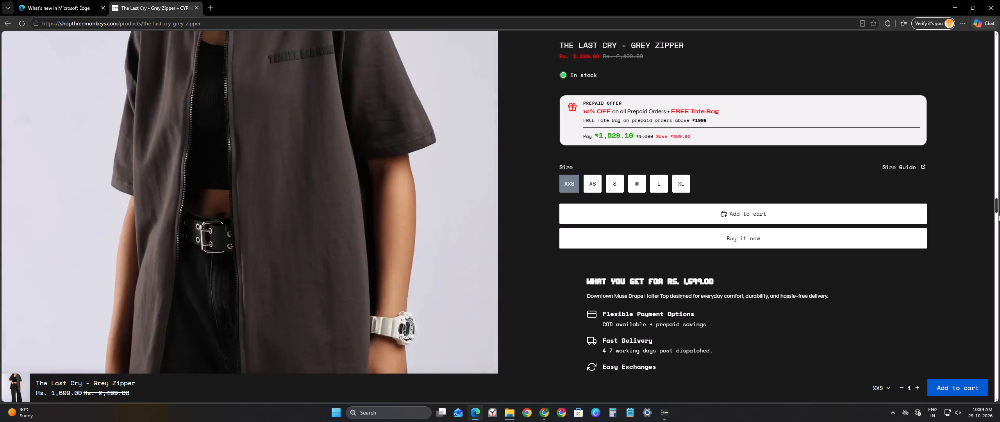
{"action": "left_click_drag", "start_coordinate": [999, 216], "coordinate": [998, 289]}
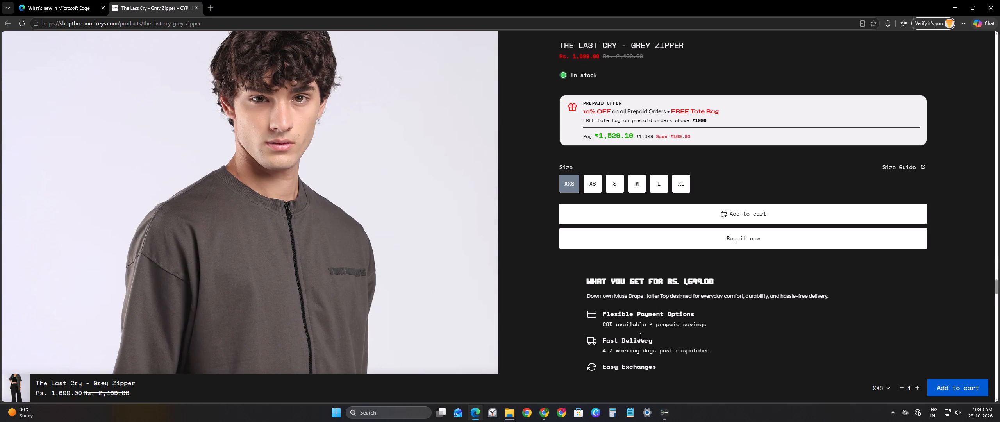
{"action": "left_click_drag", "start_coordinate": [996, 289], "coordinate": [640, 336]}
{"action": "left_click_drag", "start_coordinate": [640, 336], "coordinate": [994, 357]}
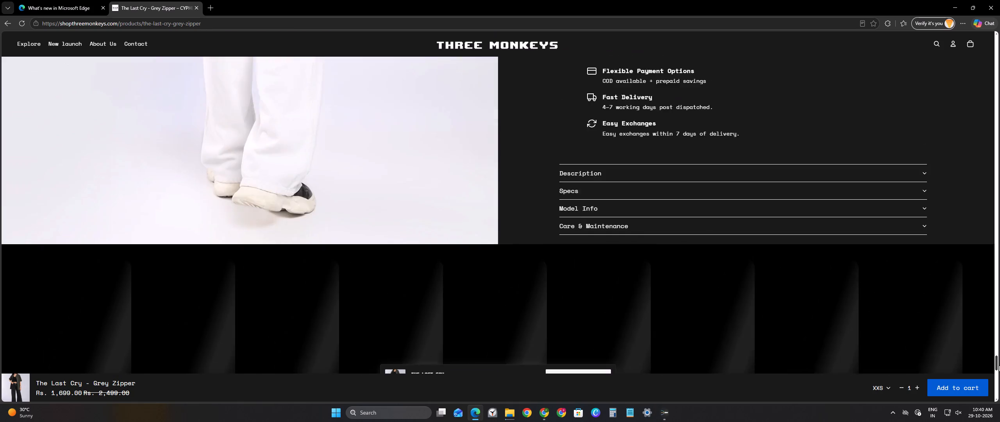
Expand the Description of The Last Cry - Grey Zipper and copy its heading and full text.
{"action": "left_click", "coordinate": [621, 331]}
{"action": "scroll", "coordinate": [627, 305], "scroll_direction": "down", "scroll_amount": 3}
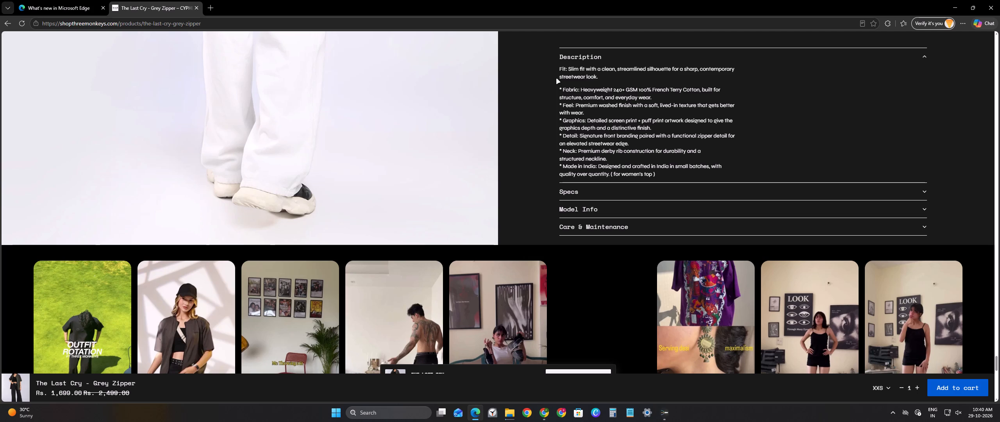
{"action": "scroll", "coordinate": [552, 207], "scroll_direction": "down", "scroll_amount": 1}
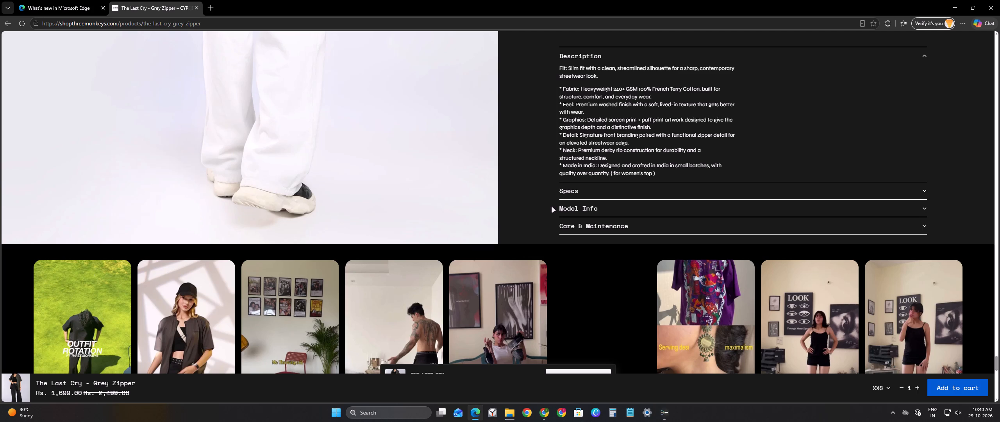
{"action": "scroll", "coordinate": [552, 207], "scroll_direction": "down", "scroll_amount": 2}
{"action": "scroll", "coordinate": [559, 223], "scroll_direction": "up", "scroll_amount": 3}
{"action": "scroll", "coordinate": [565, 165], "scroll_direction": "up", "scroll_amount": 1}
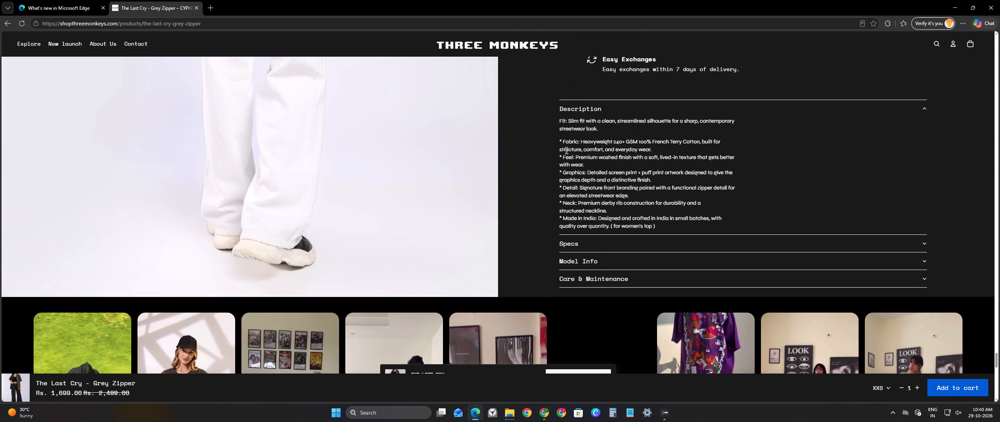
{"action": "left_click_drag", "start_coordinate": [559, 106], "coordinate": [680, 229]}
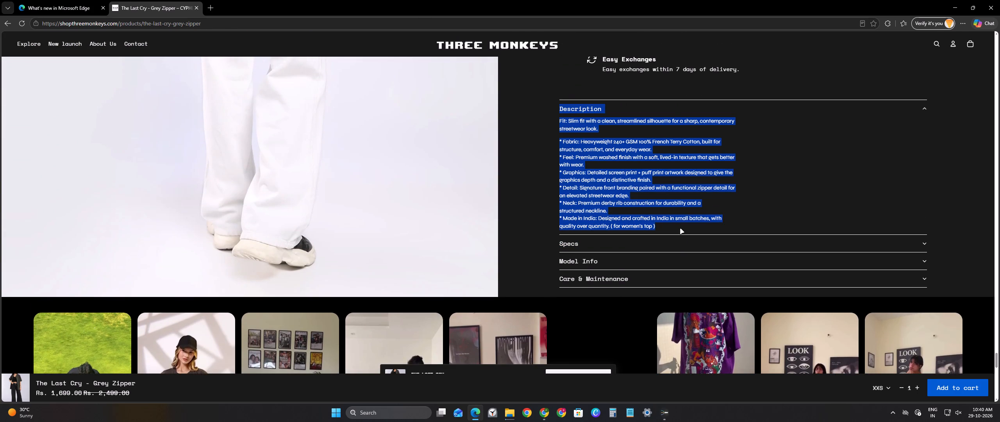
{"action": "left_click_drag", "start_coordinate": [684, 244], "coordinate": [696, 252]}
{"action": "key", "text": "ctrl+c"}
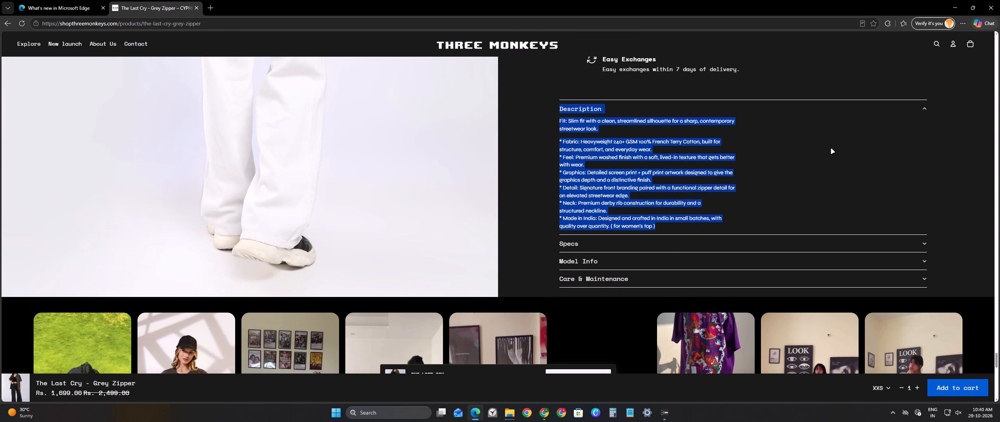
{"action": "left_click", "coordinate": [831, 149]}
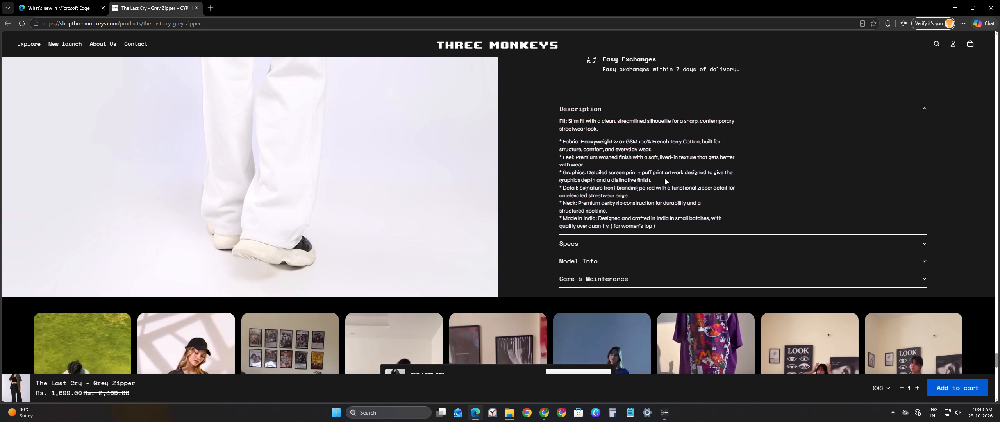
View the product's Specs, collapse them again and look through the recommended products down to the page footer.
{"action": "scroll", "coordinate": [665, 179], "scroll_direction": "down", "scroll_amount": 1}
{"action": "left_click", "coordinate": [638, 198]}
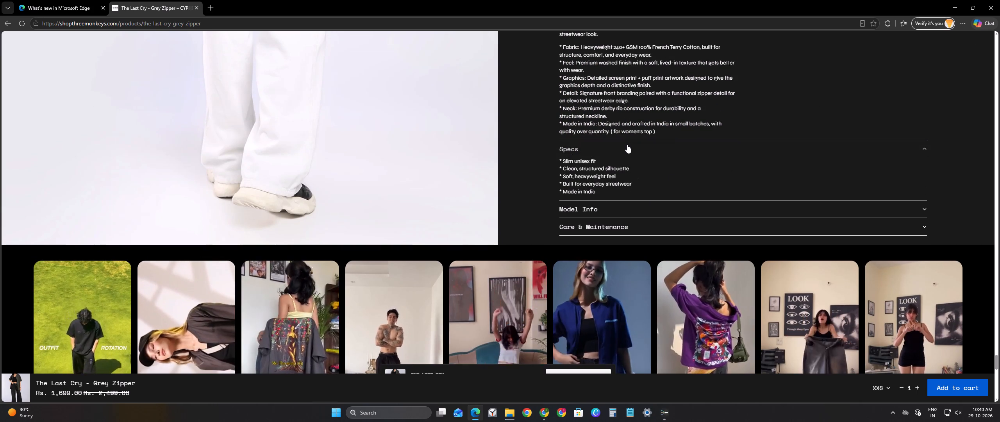
{"action": "left_click", "coordinate": [627, 145]}
{"action": "scroll", "coordinate": [625, 175], "scroll_direction": "down", "scroll_amount": 5}
{"action": "scroll", "coordinate": [587, 205], "scroll_direction": "down", "scroll_amount": 4}
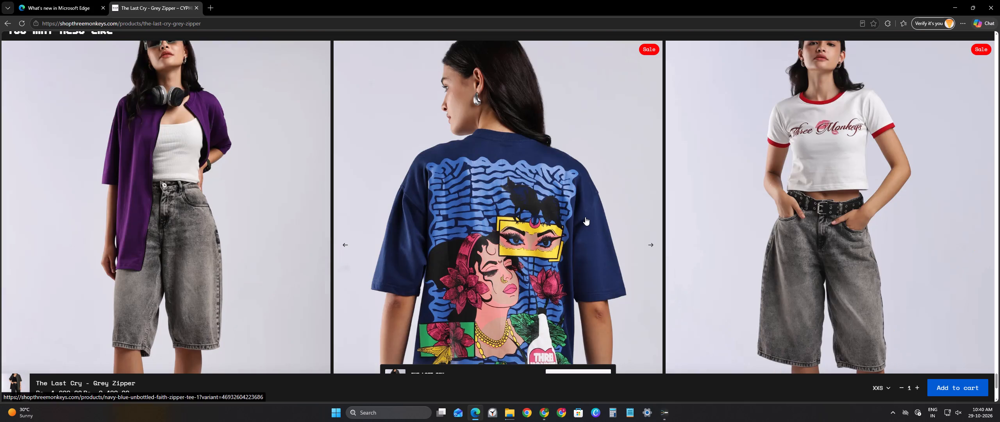
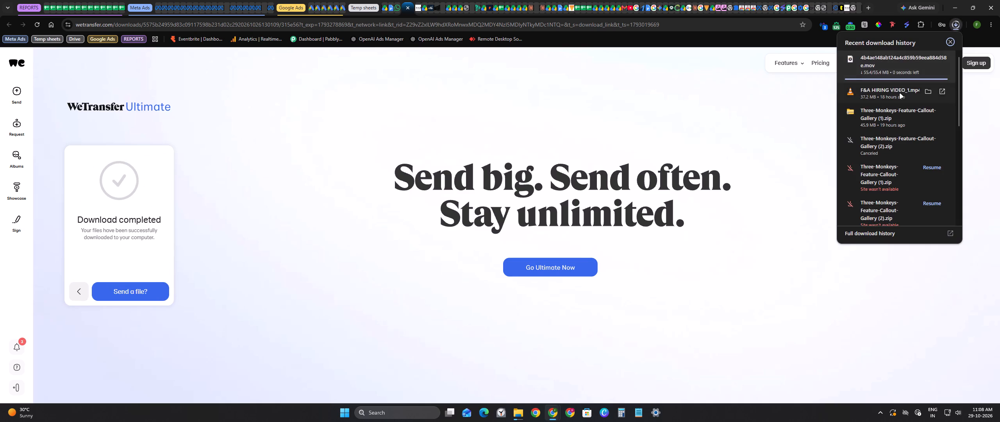
Open the downloaded .mov video in Media Player, skip ahead through it to preview the footage, and close the player.
{"action": "left_click", "coordinate": [891, 70]}
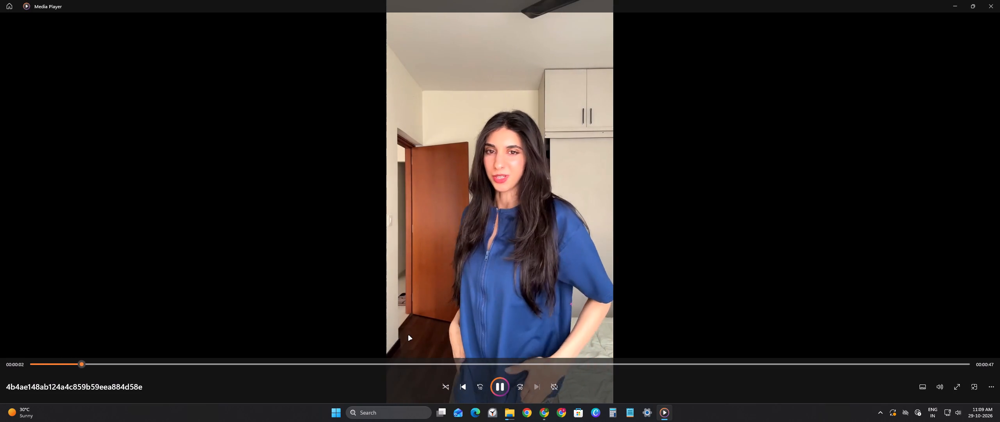
{"action": "left_click", "coordinate": [409, 366]}
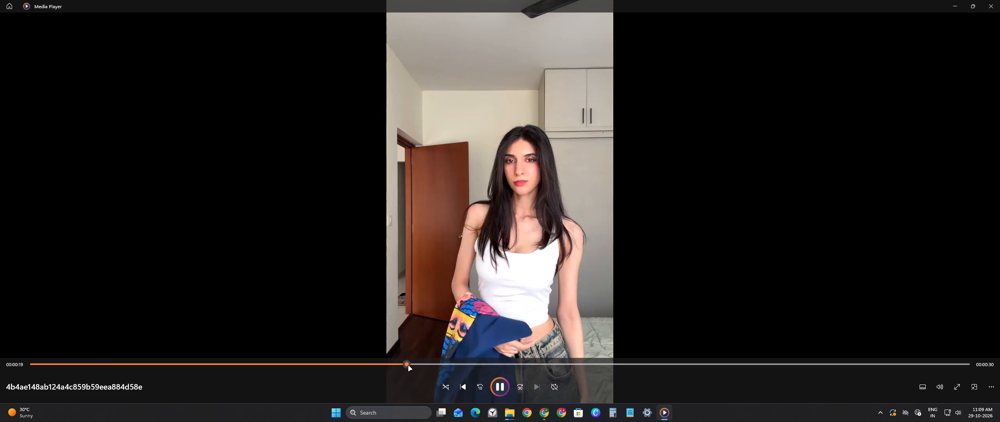
{"action": "left_click", "coordinate": [475, 365]}
{"action": "left_click", "coordinate": [993, 14]}
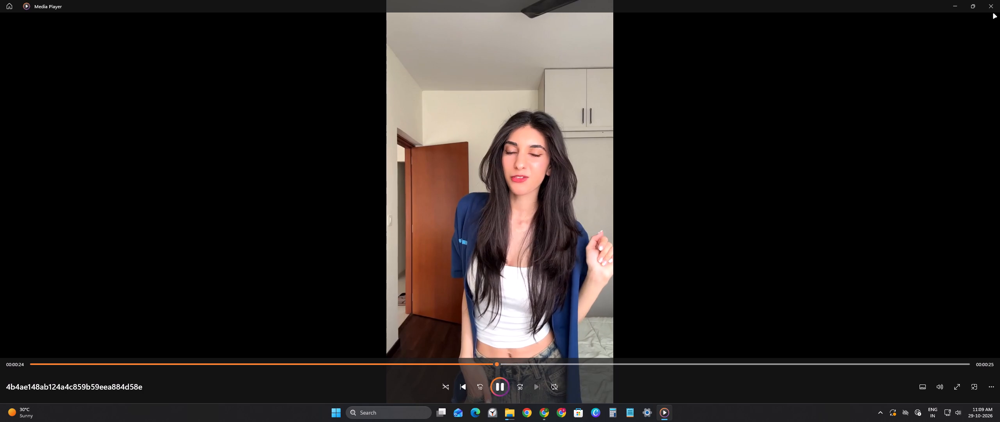